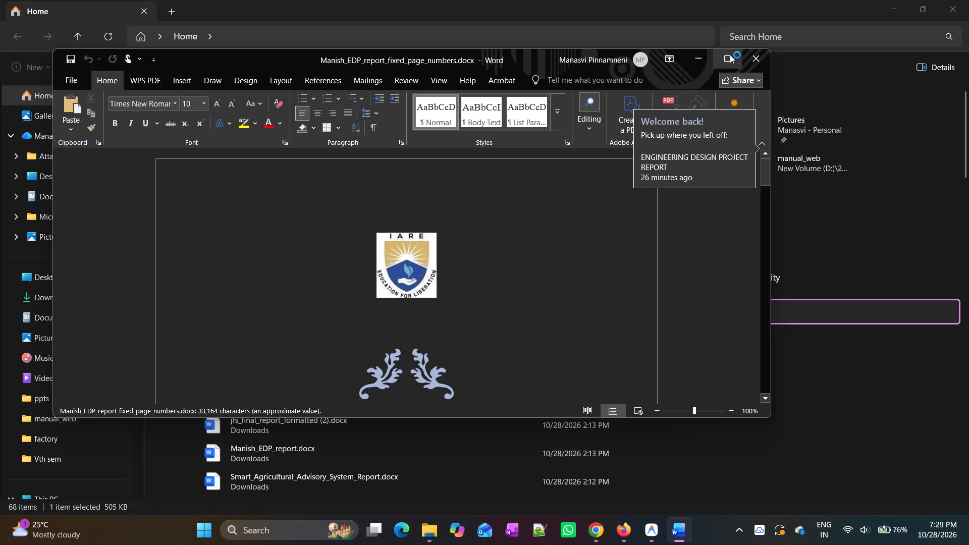
click(730, 54)
Look through the report from the cover pages to Chapter 4, Results and Discussions, checking its text and figures.
scroll(730, 54, down, 10)
scroll(558, 225, down, 20)
scroll(558, 225, down, 14)
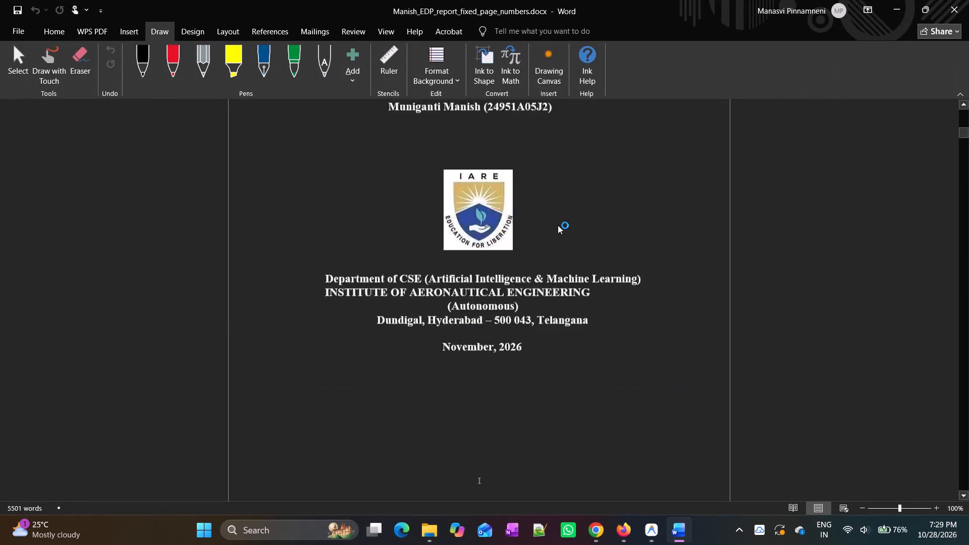
scroll(558, 225, down, 9)
scroll(558, 225, up, 12)
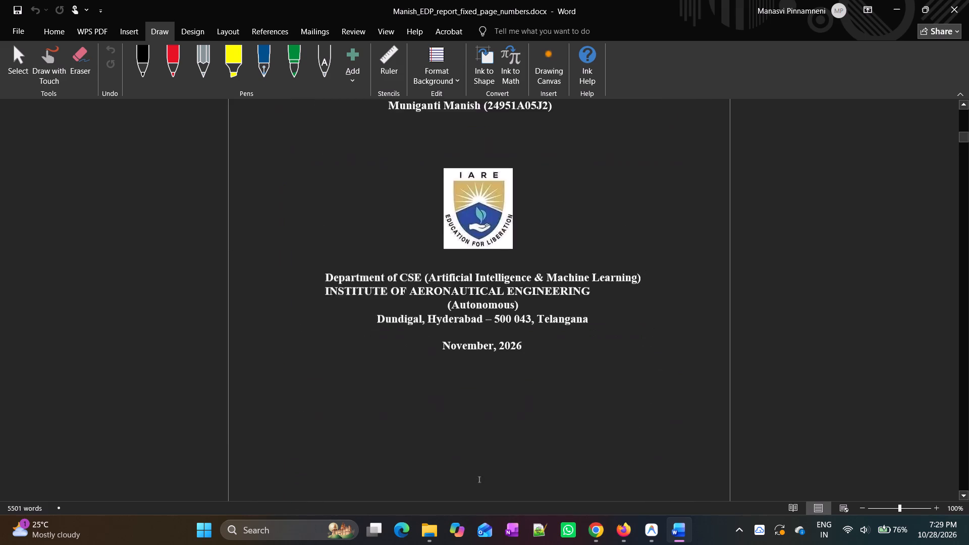
scroll(558, 225, up, 5)
scroll(558, 225, down, 13)
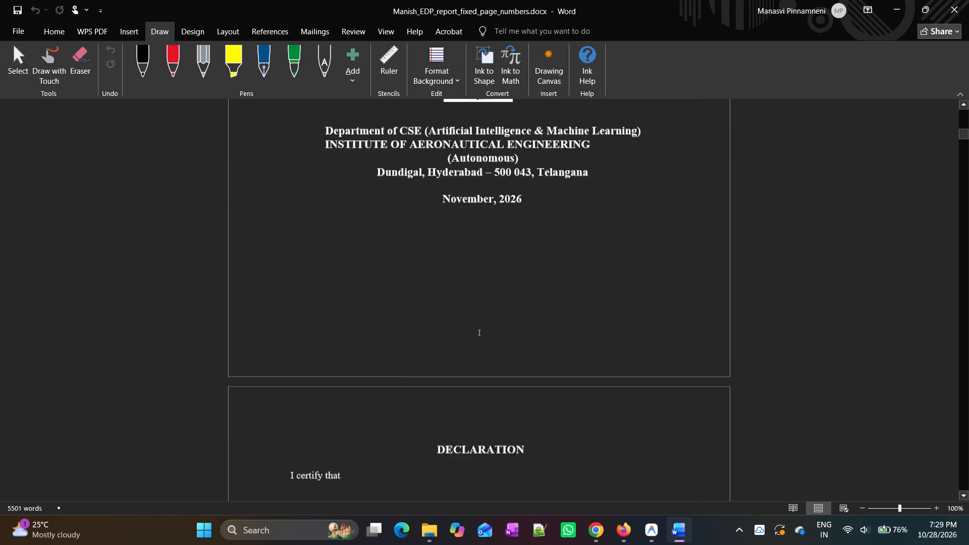
scroll(558, 225, up, 15)
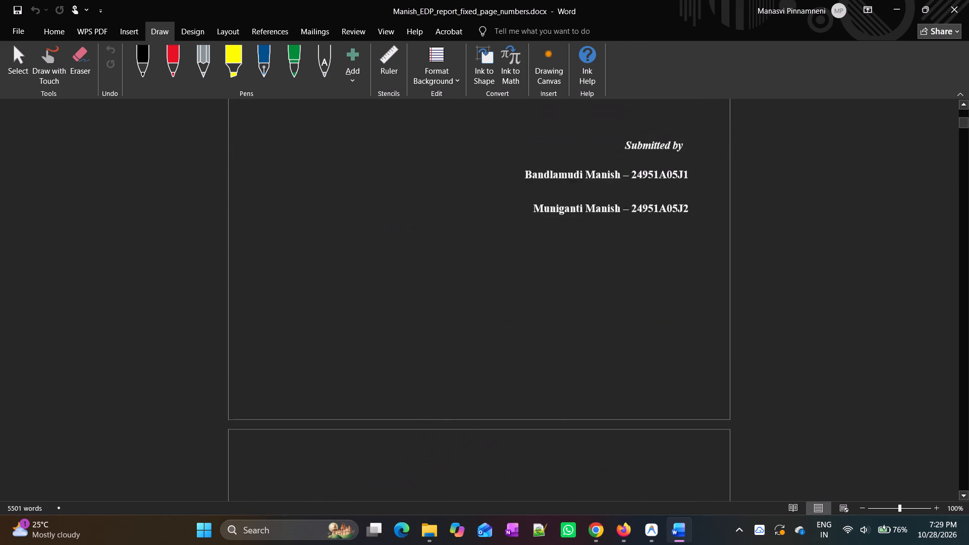
scroll(558, 225, down, 10)
scroll(558, 225, down, 17)
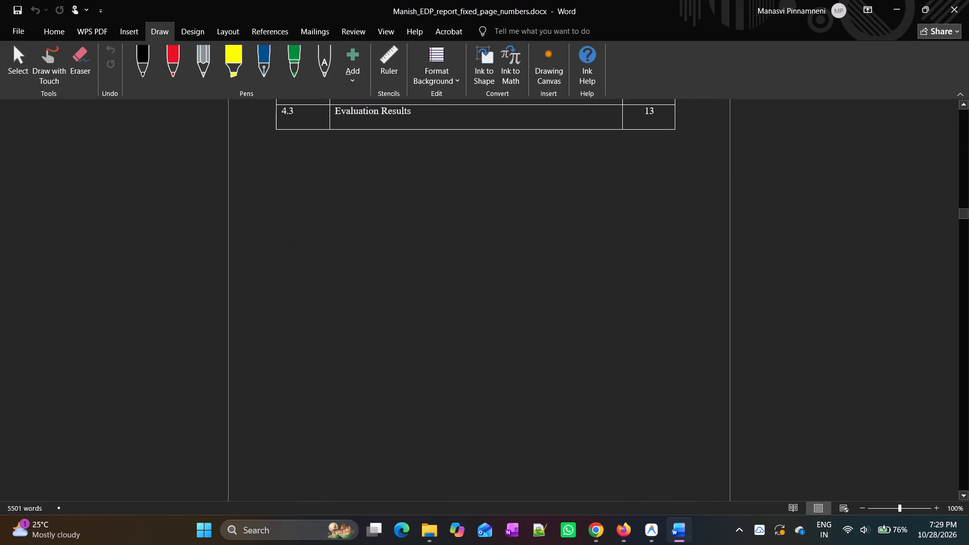
scroll(558, 225, down, 20)
scroll(558, 225, down, 17)
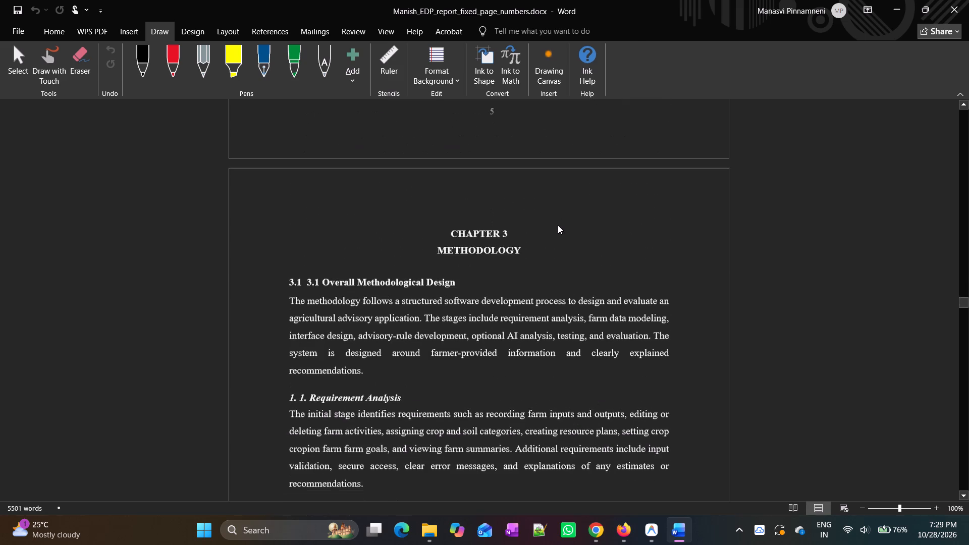
scroll(558, 225, down, 9)
scroll(558, 225, right, 1)
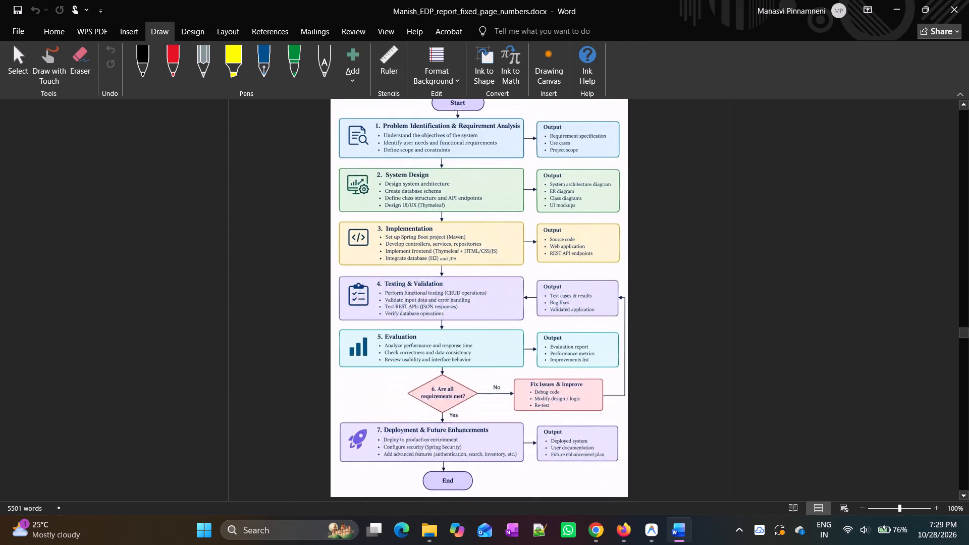
scroll(558, 225, right, 2)
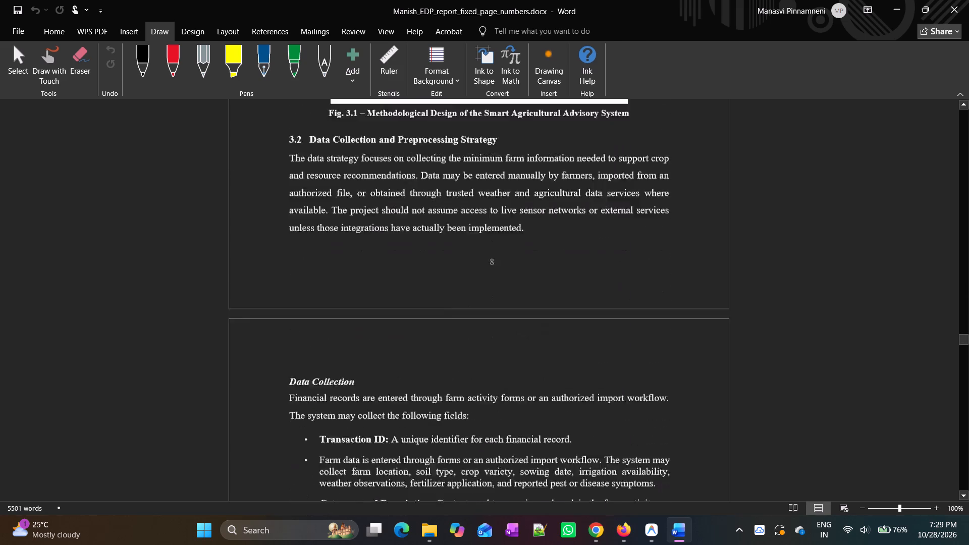
scroll(558, 225, down, 11)
scroll(558, 225, down, 10)
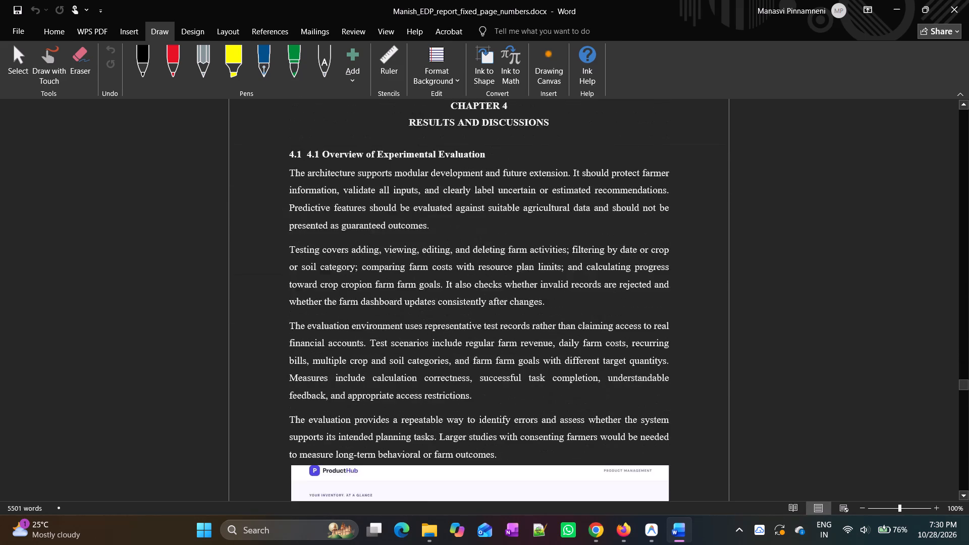
Delete the ProductHub catalog picture below the section 4.1 evaluation text.
scroll(558, 225, down, 1)
click(475, 279)
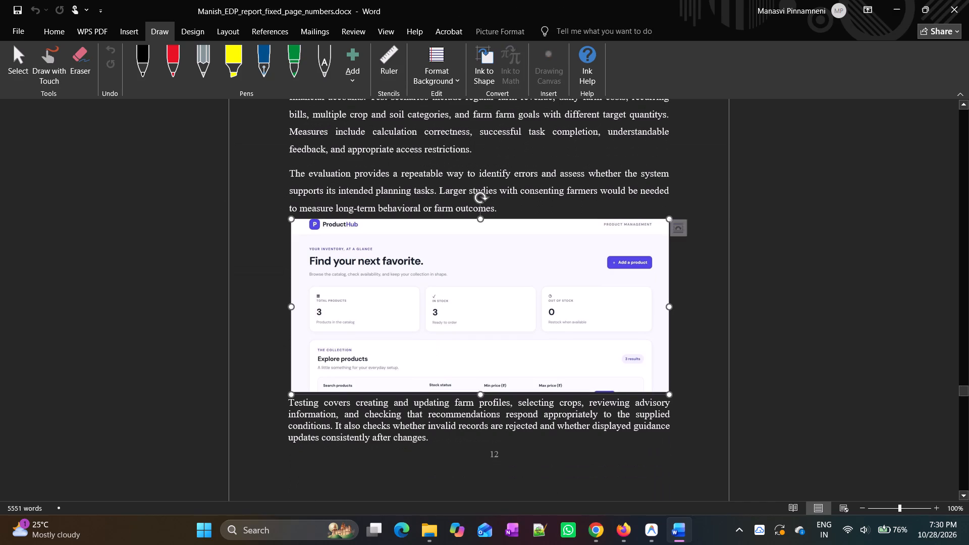
key(Delete)
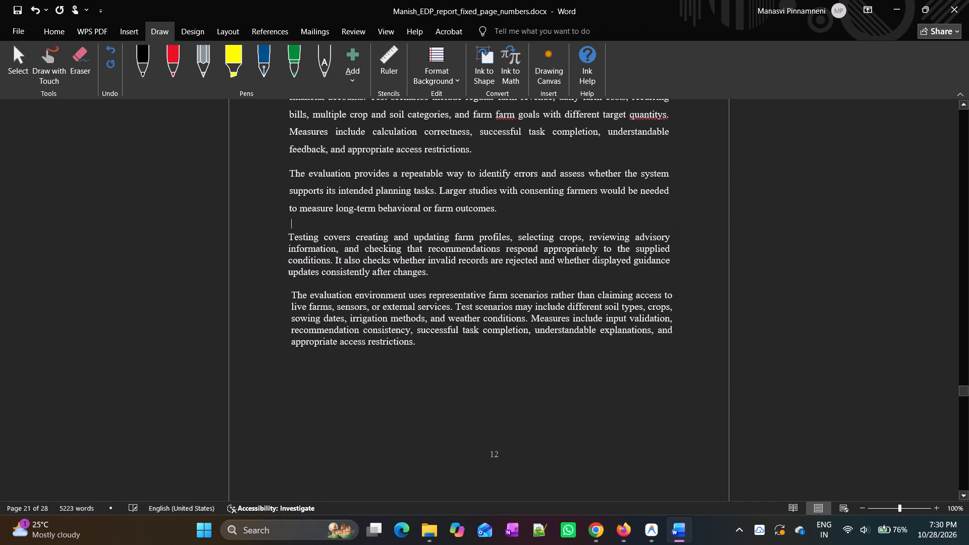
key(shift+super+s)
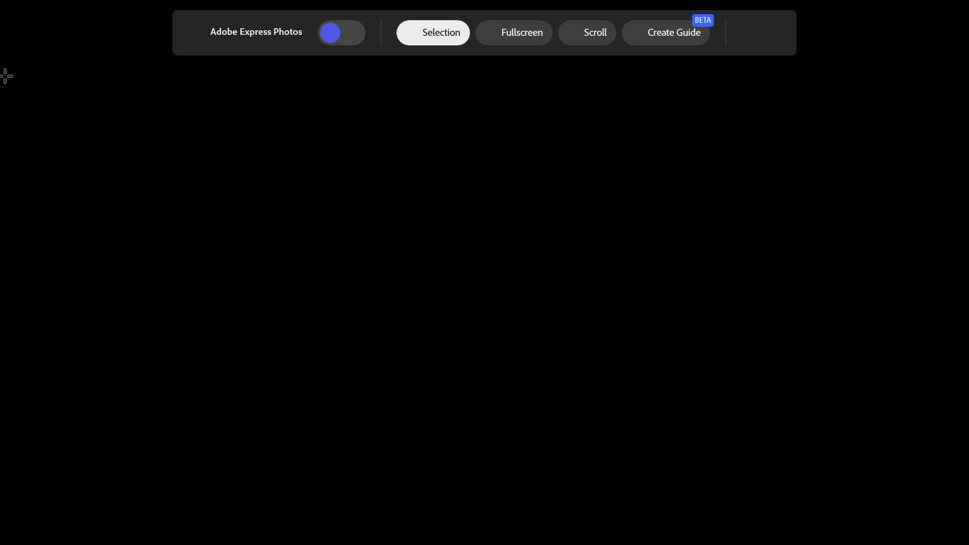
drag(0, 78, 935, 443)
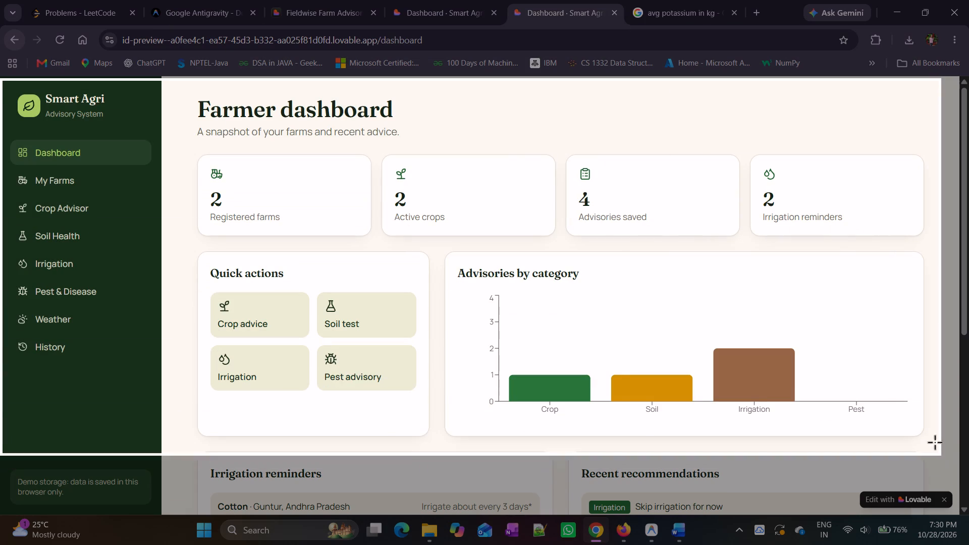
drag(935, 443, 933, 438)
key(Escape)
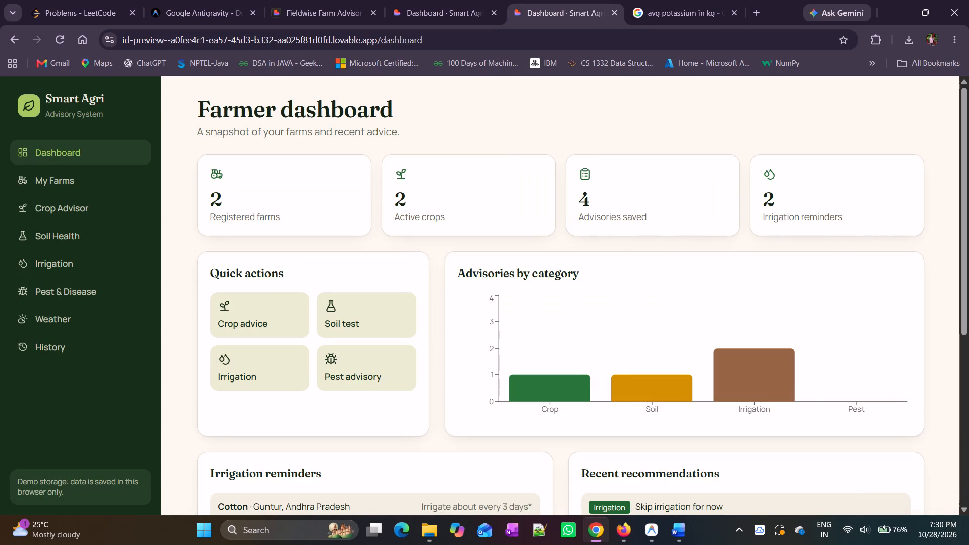
Capture the visible Farmer dashboard page in the browser and paste the screenshot into section 4.1 of the report, where the ProductHub picture was.
key(shift+super+s)
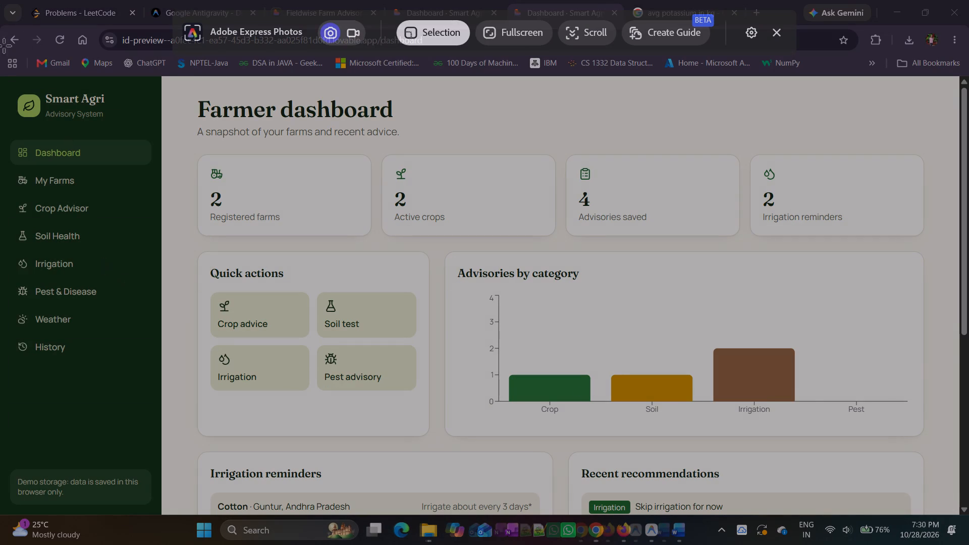
drag(1, 78, 936, 445)
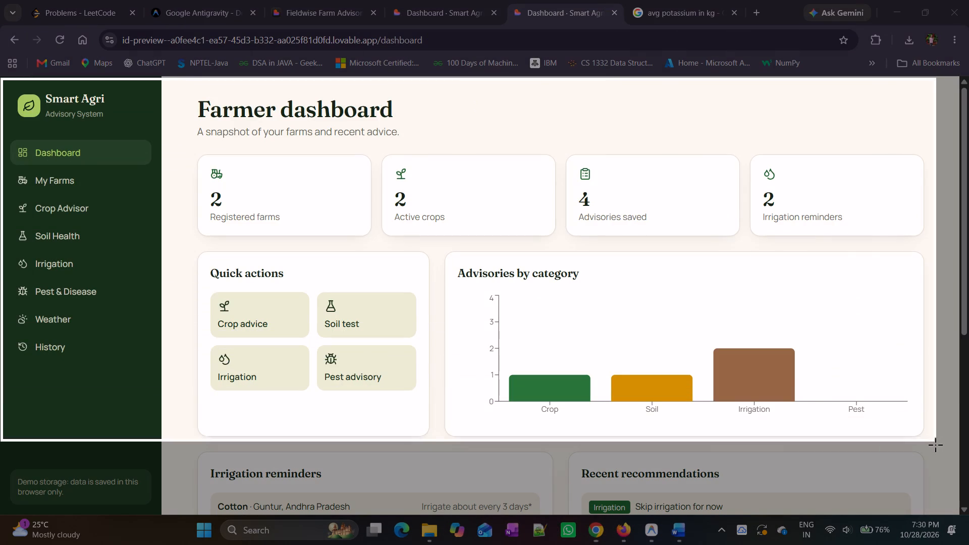
drag(936, 445, 959, 507)
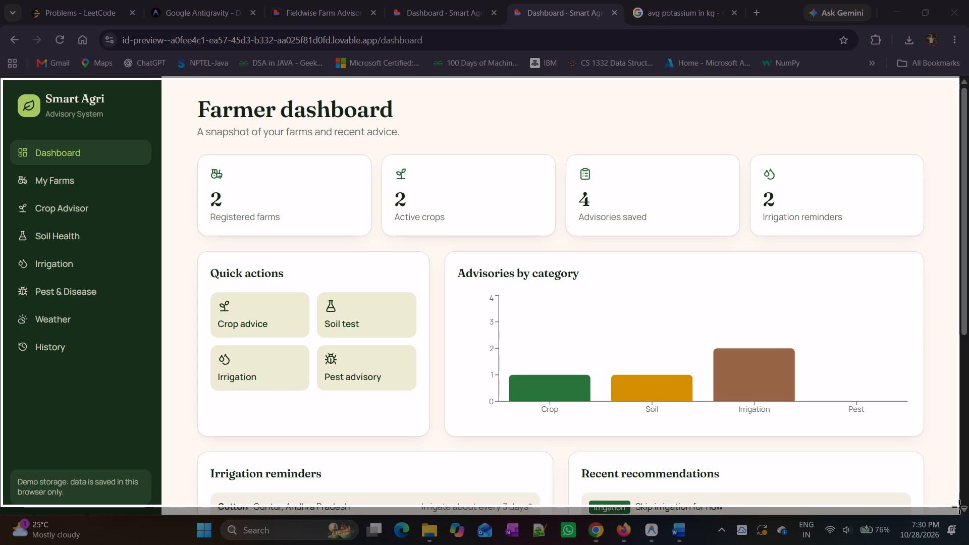
drag(959, 507, 959, 512)
key(alt+Tab)
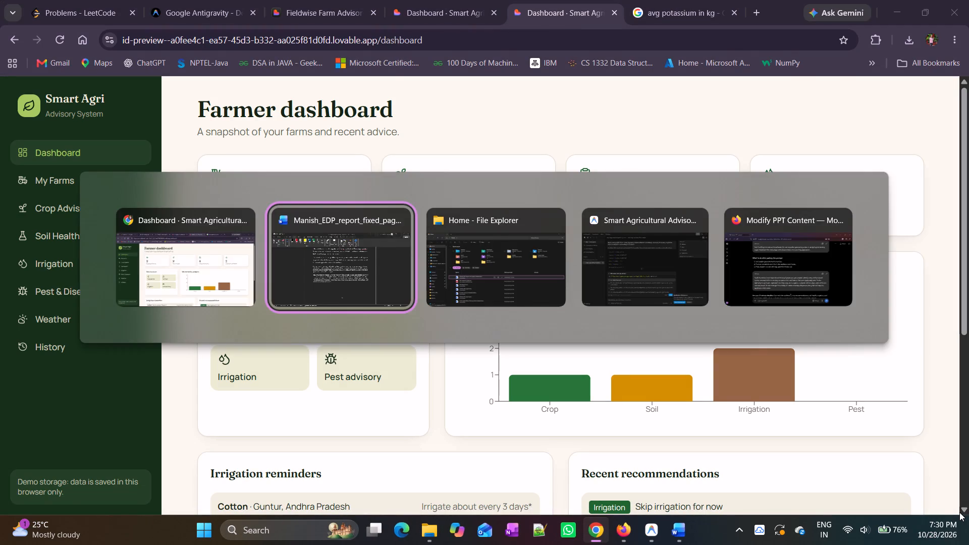
key(ctrl+v)
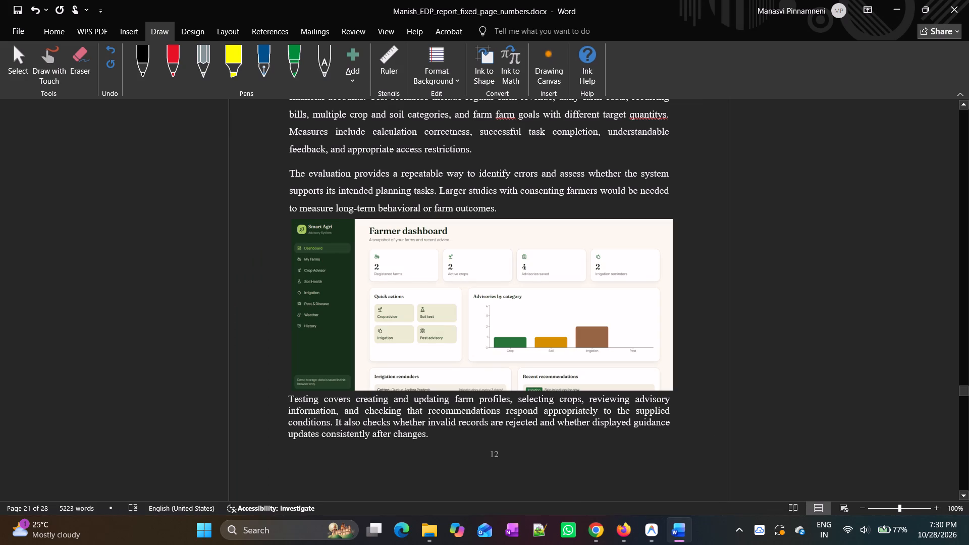
Delete the Add Product form picture above the Fig. 4.3 caption.
scroll(623, 401, down, 1)
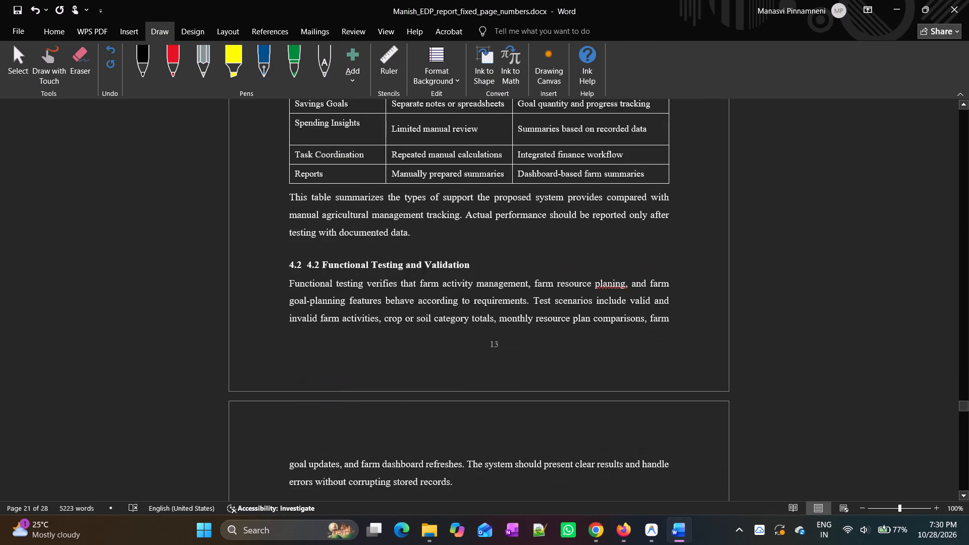
scroll(623, 401, up, 5)
click(488, 377)
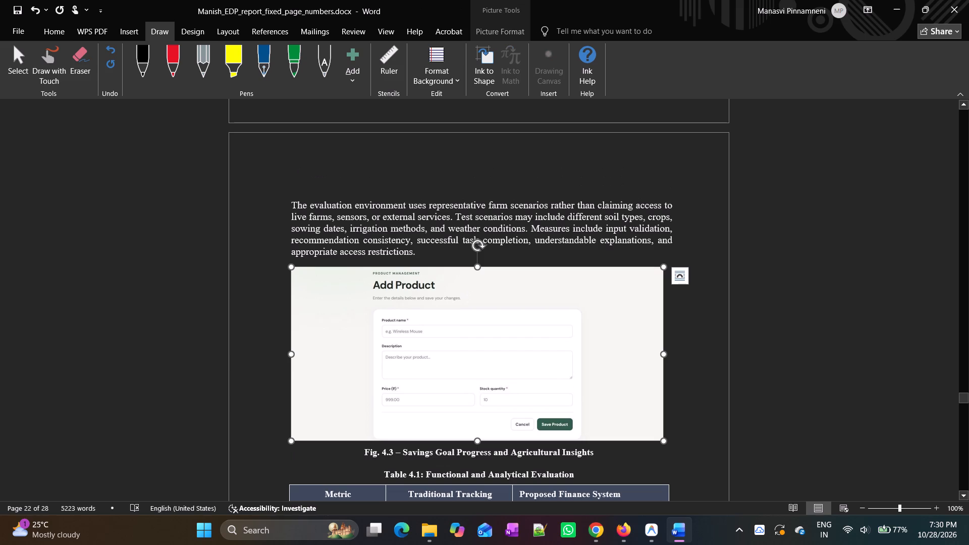
key(Delete)
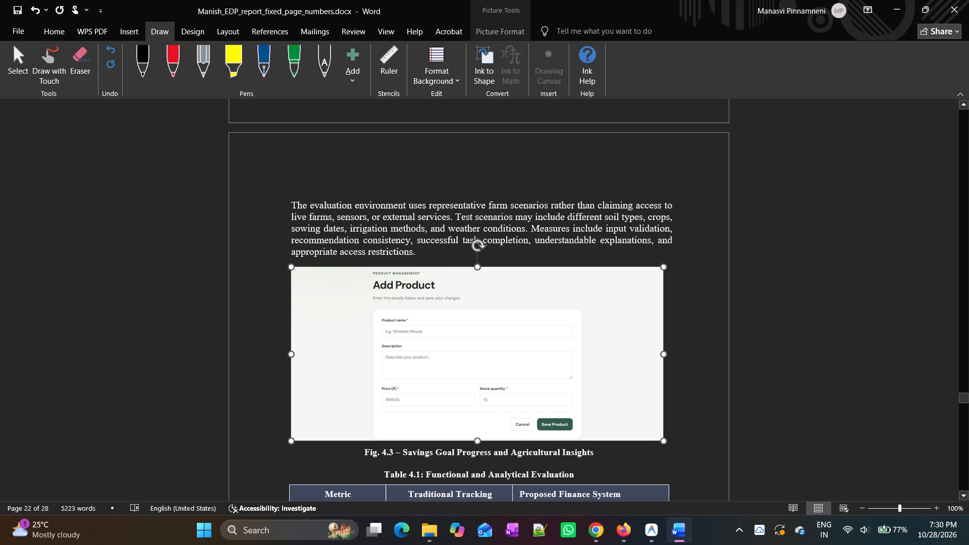
Switch to the Smart Agri site in the browser, open the My Farms page and capture a screenshot of the entire page area.
key(alt+Tab)
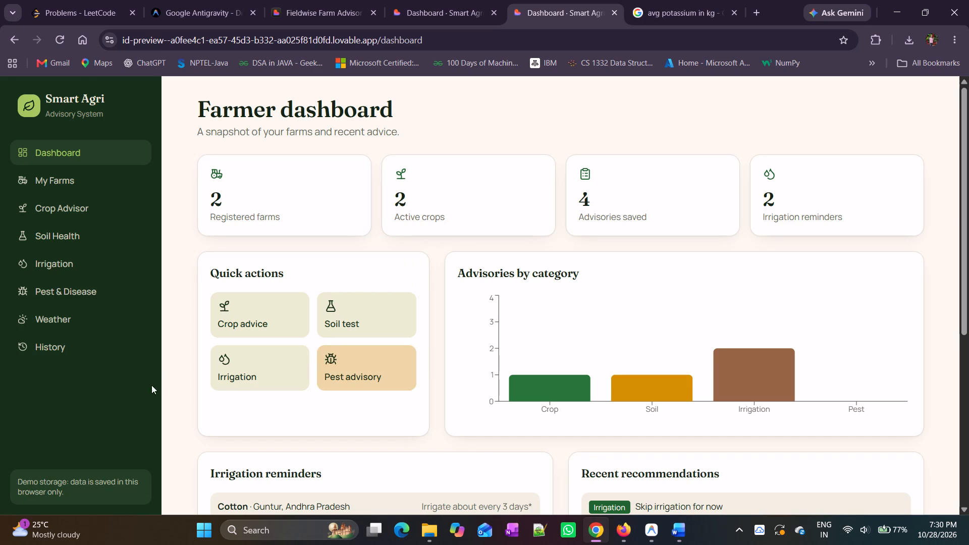
click(147, 249)
click(83, 224)
click(78, 189)
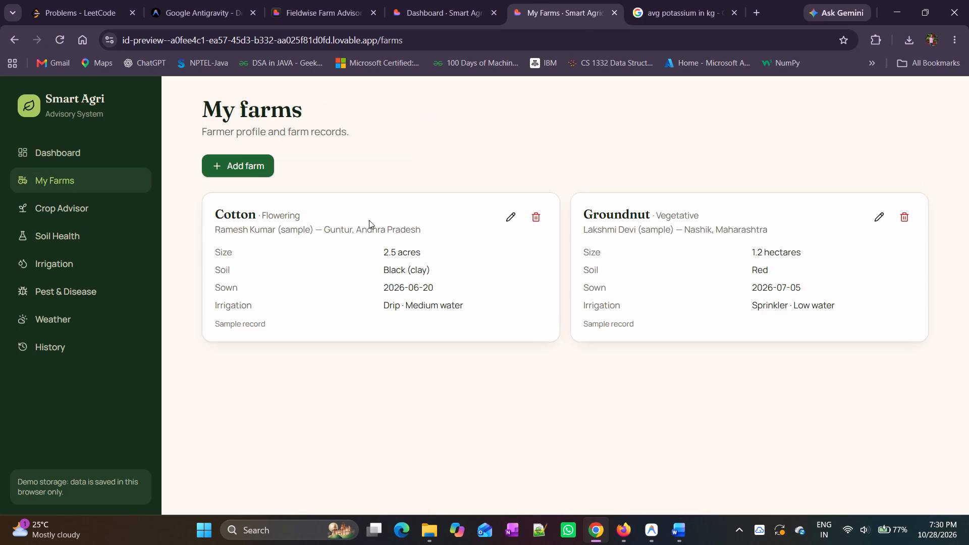
key(shift+super+s)
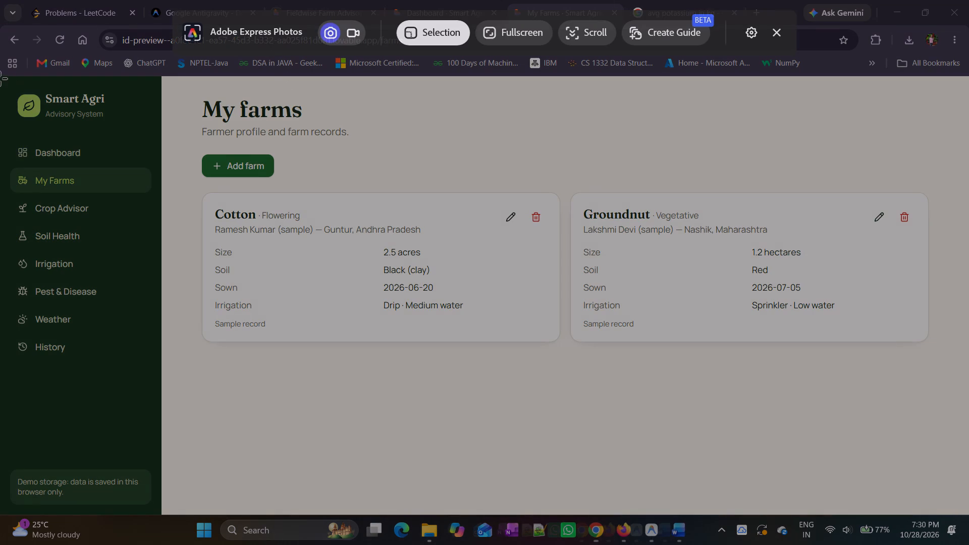
drag(0, 77, 968, 521)
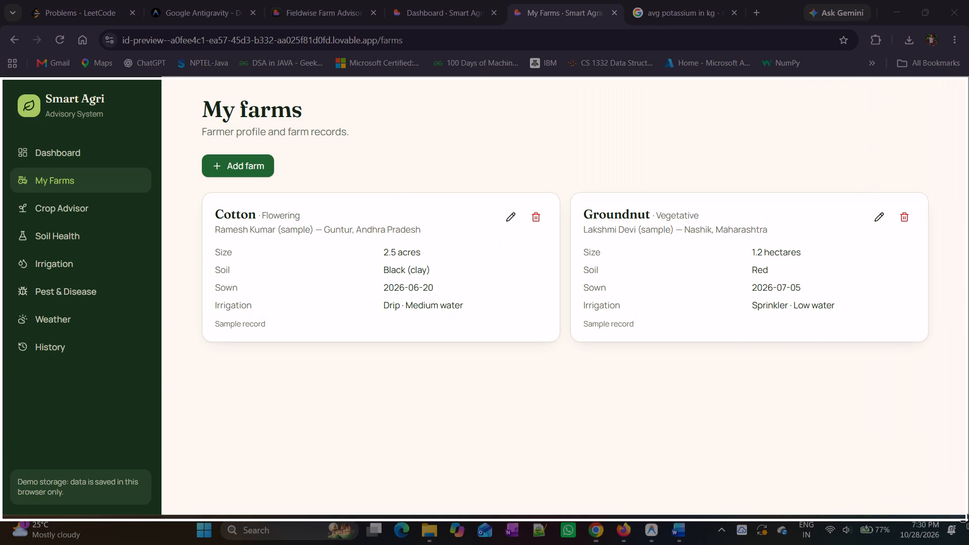
drag(968, 521, 968, 514)
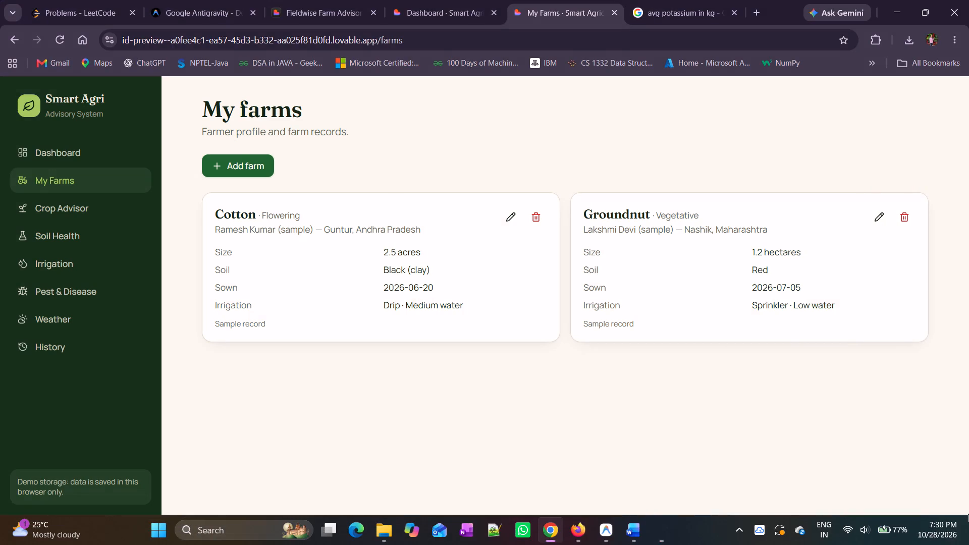
Switch back to the report and paste the My Farms screenshot above the Fig. 4.3 caption.
key(alt+Tab)
key(ctrl+v)
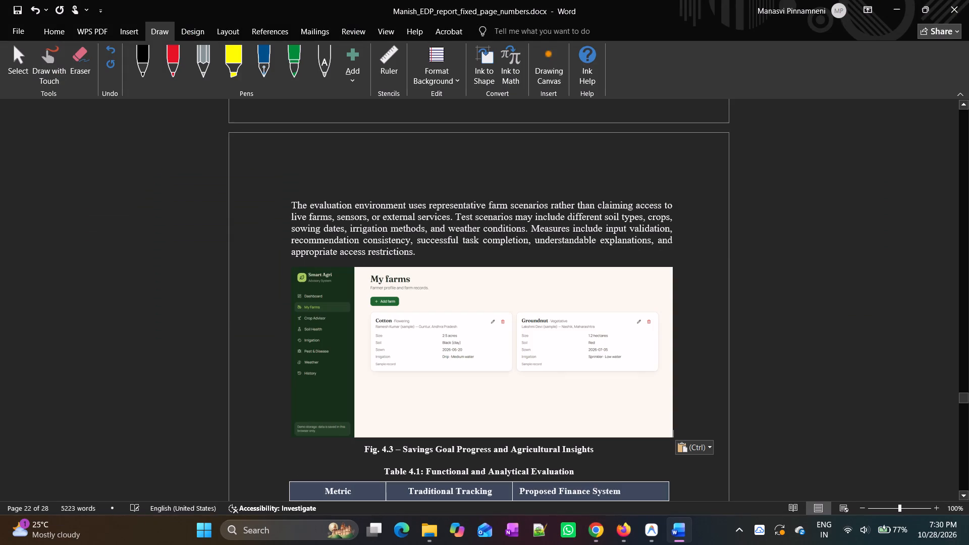
Review the report from the start of Chapter 4 through Chapter 5 to the references, checking the pictures and tables.
scroll(490, 458, up, 6)
scroll(490, 458, right, 1)
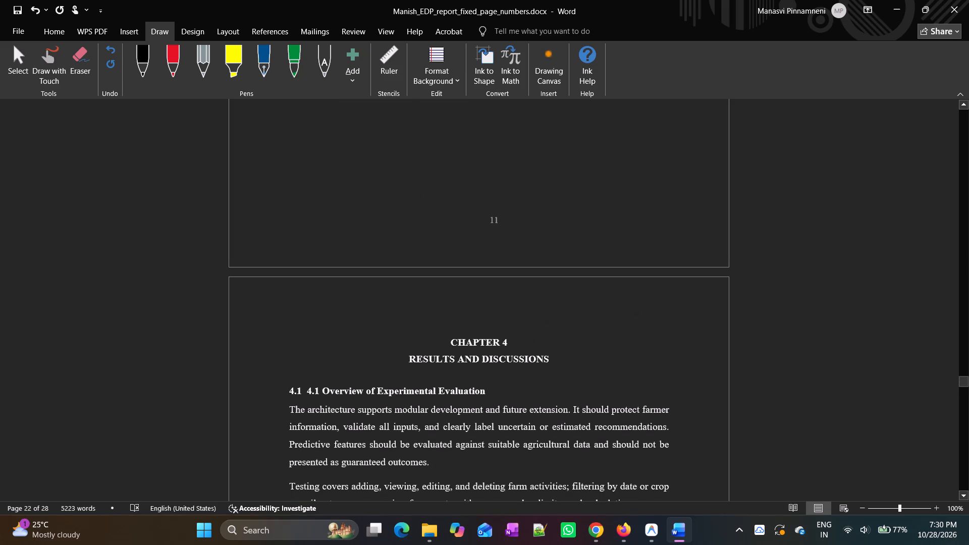
scroll(490, 458, right, 1)
scroll(490, 458, up, 4)
scroll(490, 458, right, 1)
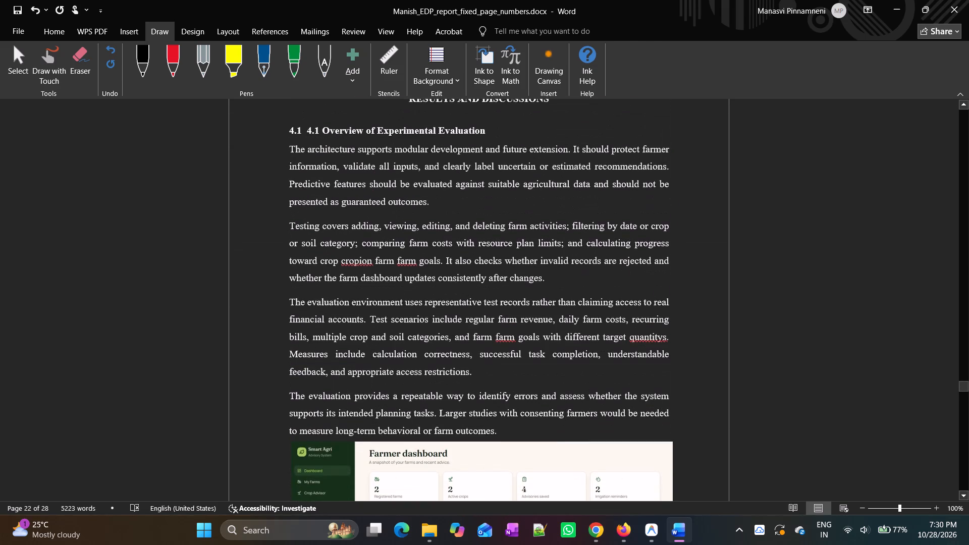
scroll(490, 458, right, 1)
scroll(490, 458, down, 1)
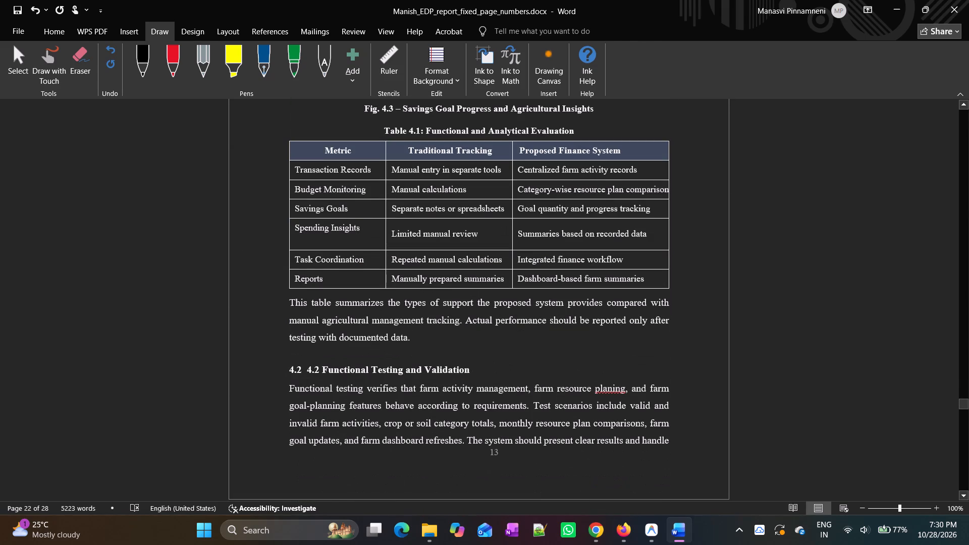
scroll(490, 458, down, 10)
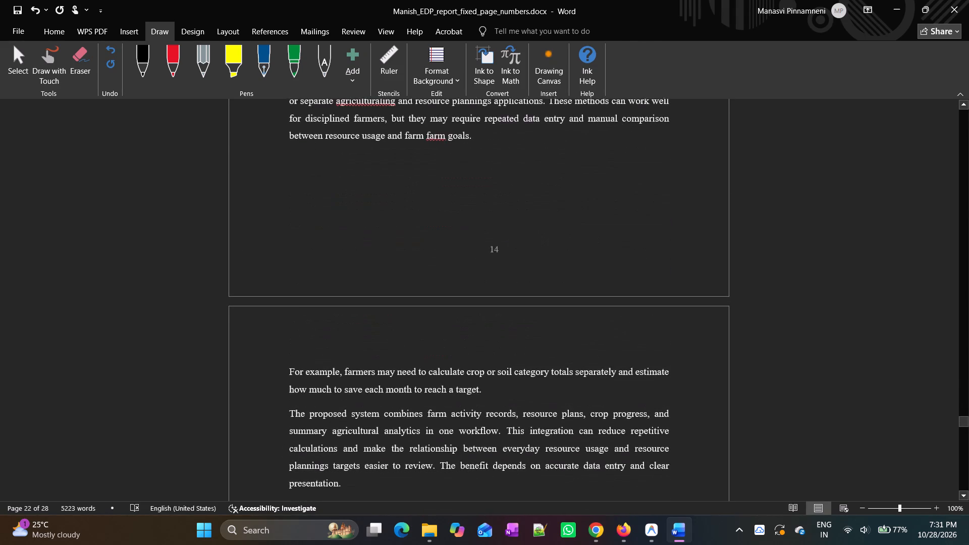
scroll(490, 458, down, 14)
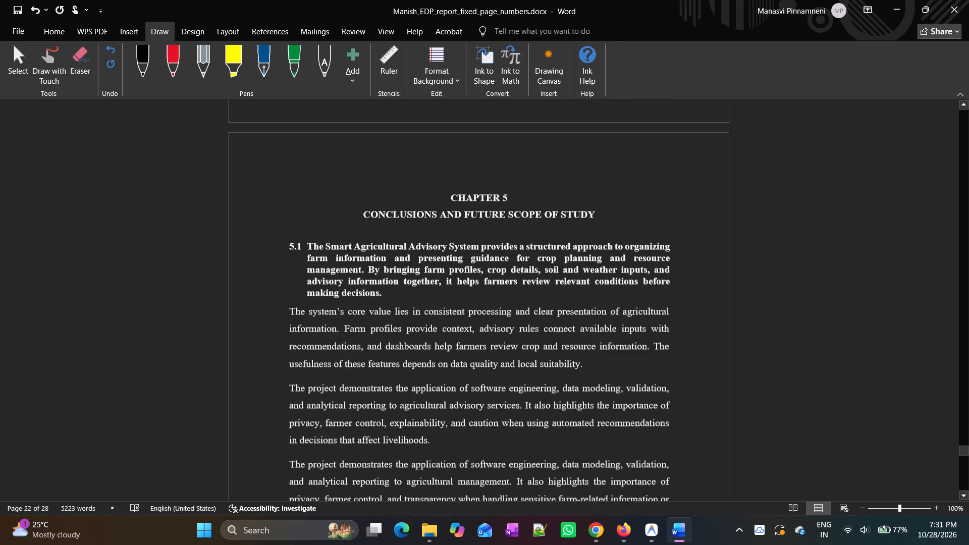
scroll(490, 458, down, 13)
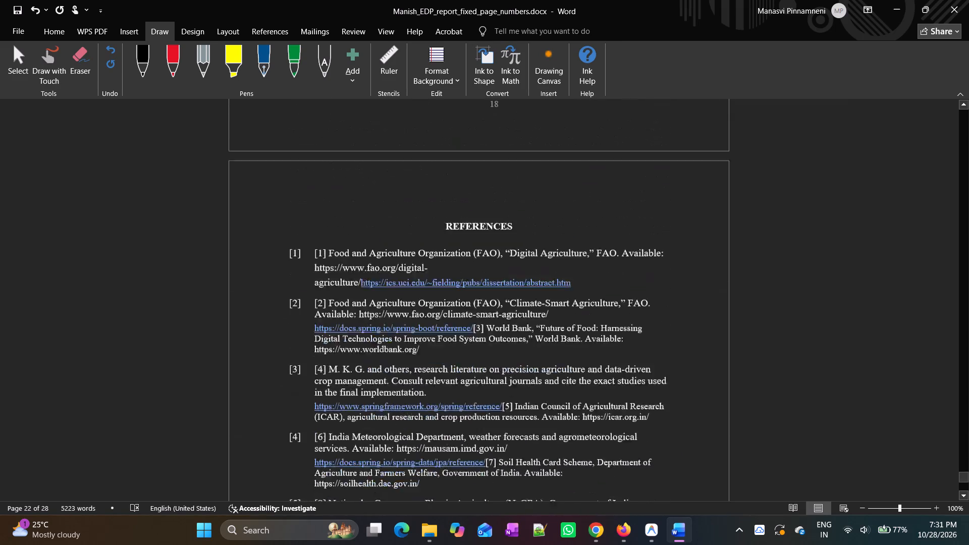
scroll(490, 458, down, 1)
scroll(490, 458, up, 12)
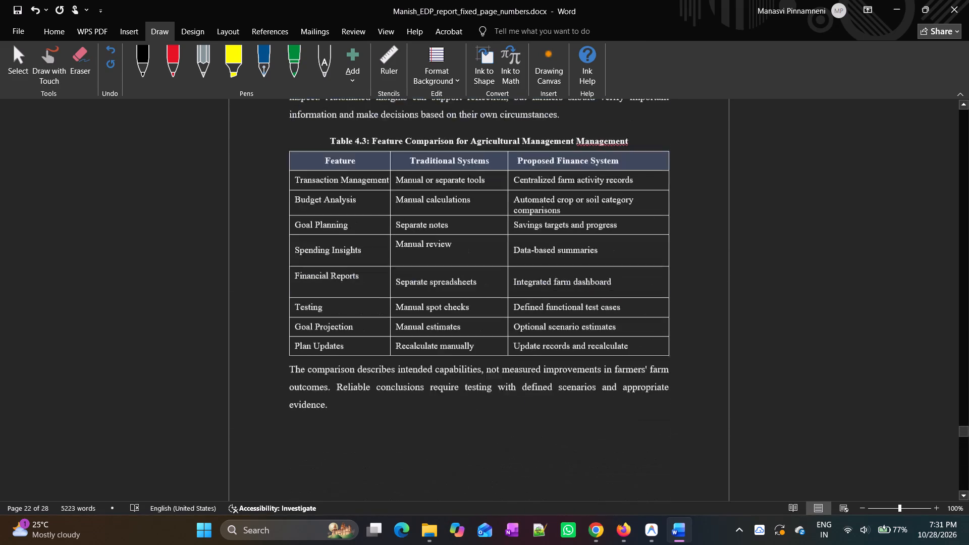
scroll(490, 458, up, 14)
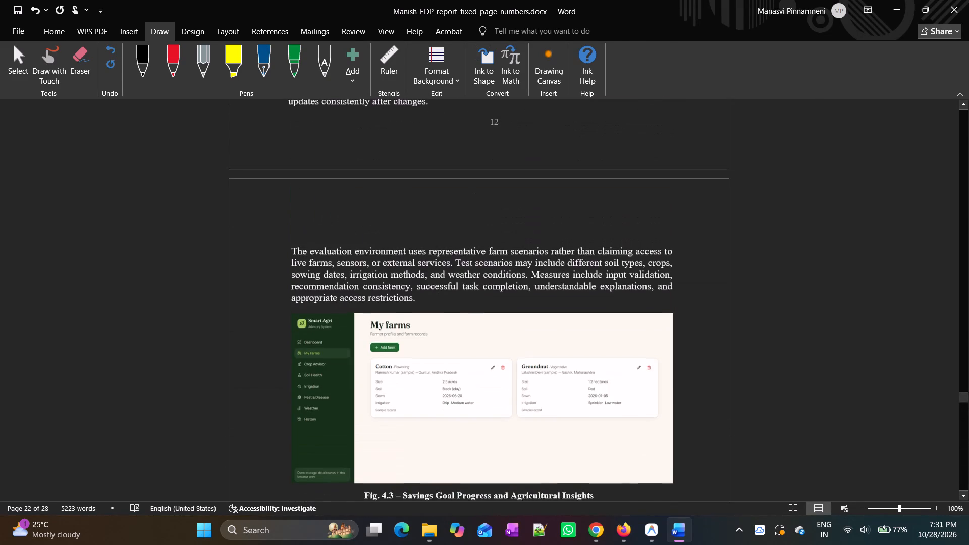
scroll(490, 458, up, 6)
Switch to the Smart Agri site in the browser and search the Weather page for guntur.
key(alt+Tab)
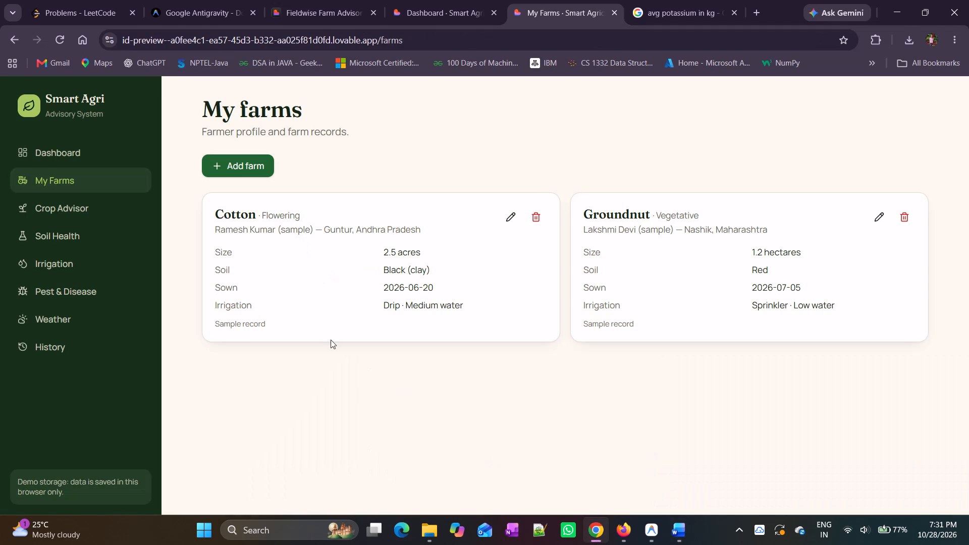
click(84, 266)
click(57, 237)
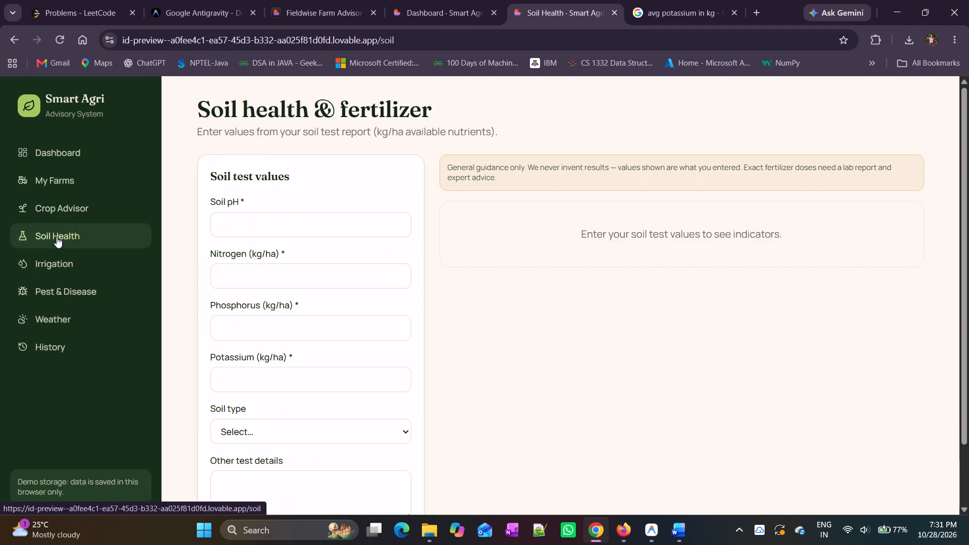
click(44, 289)
click(75, 311)
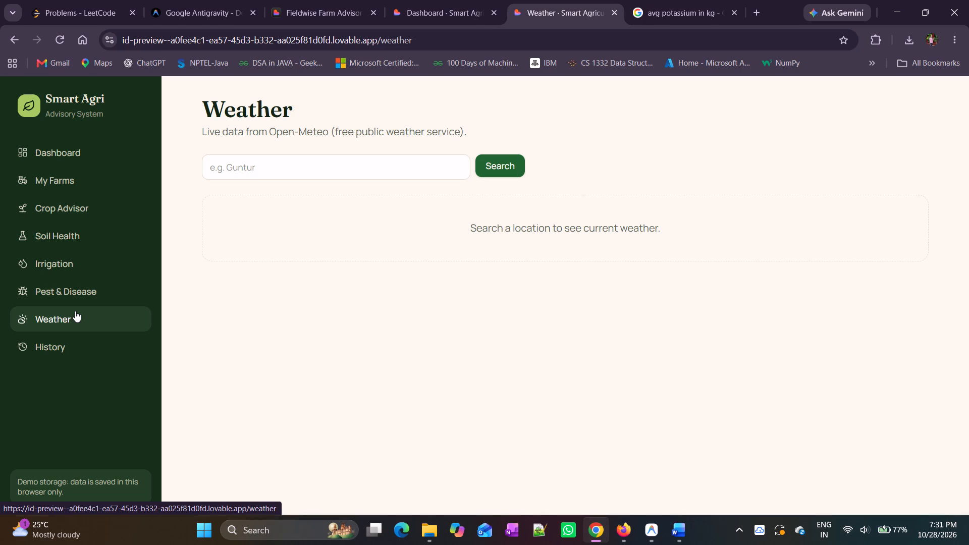
click(297, 163)
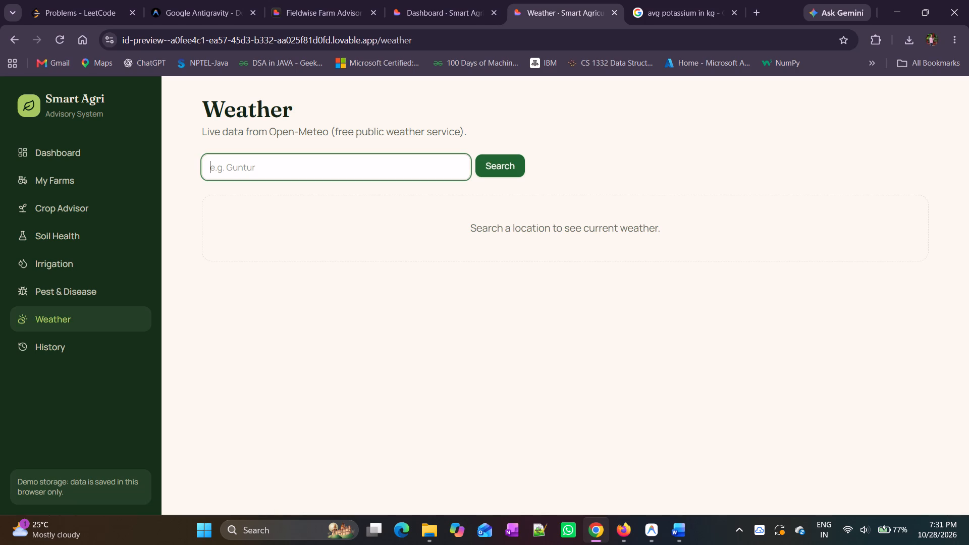
text(guntur)
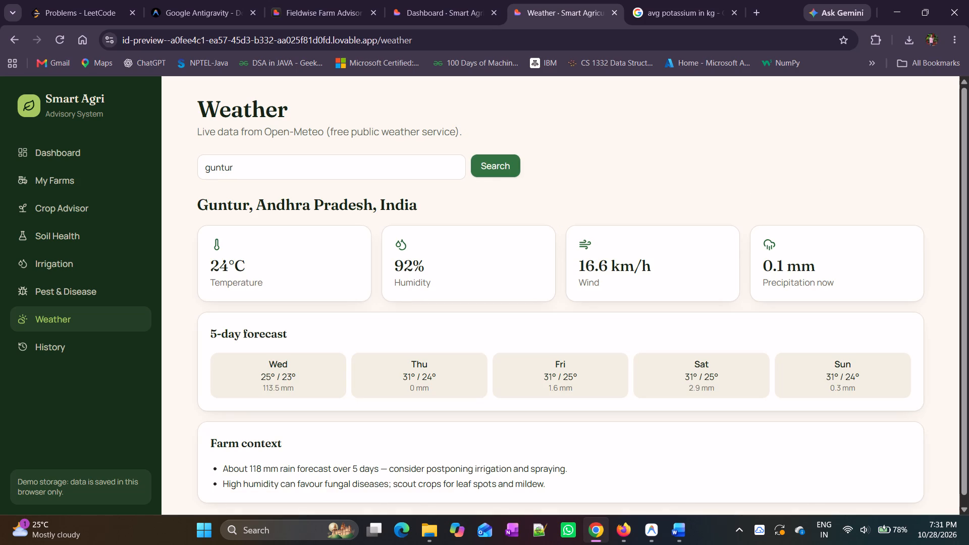
scroll(412, 297, down, 6)
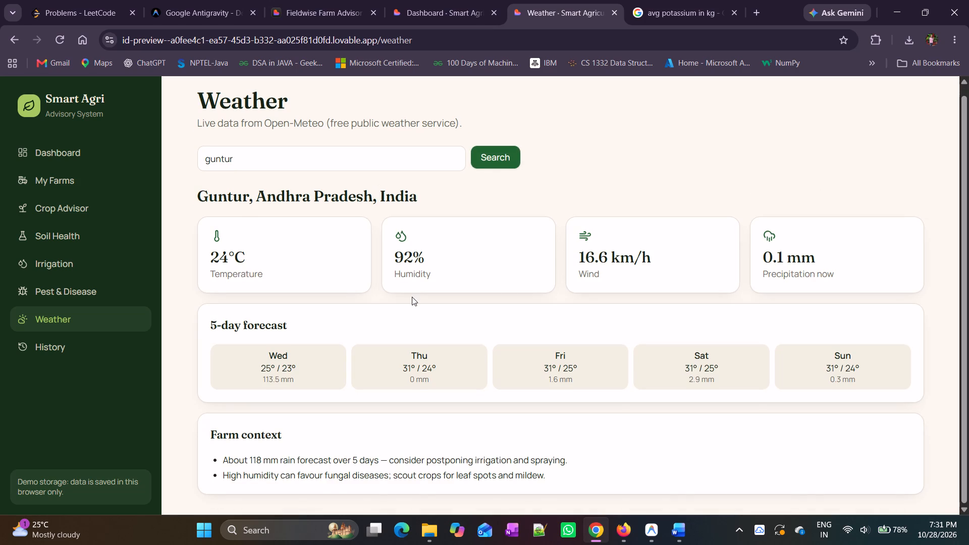
Look through the Smart Agri Pest & Disease, Soil Health, My Farms and Crop Advisor pages.
click(74, 303)
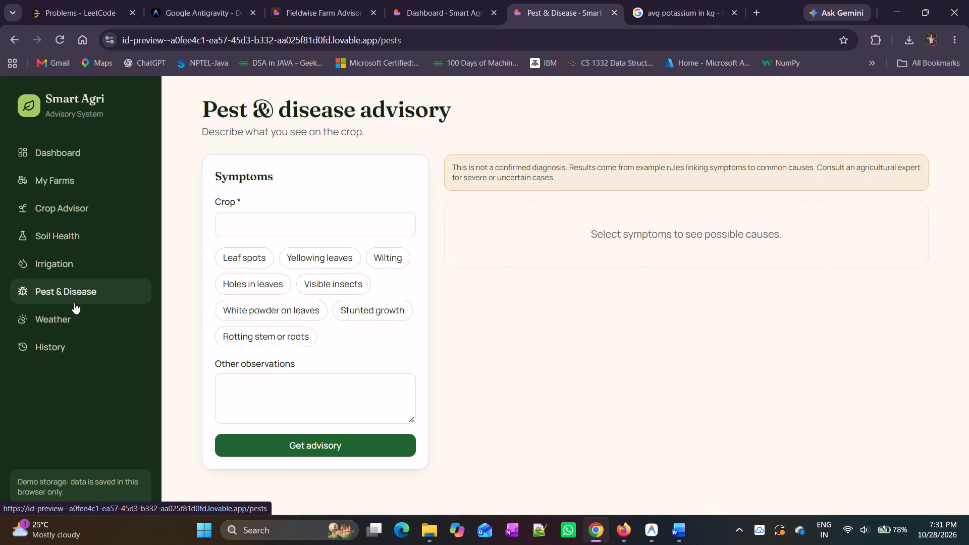
click(98, 226)
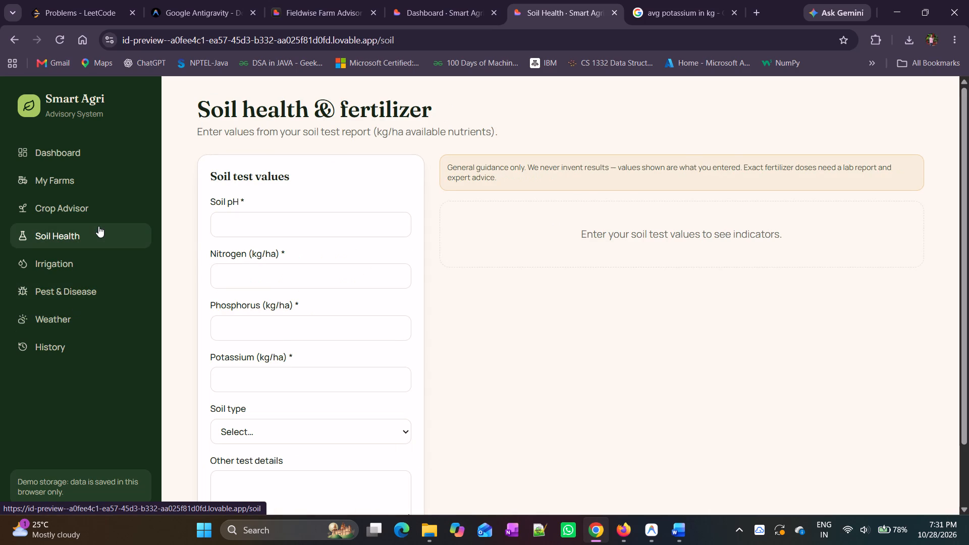
click(69, 206)
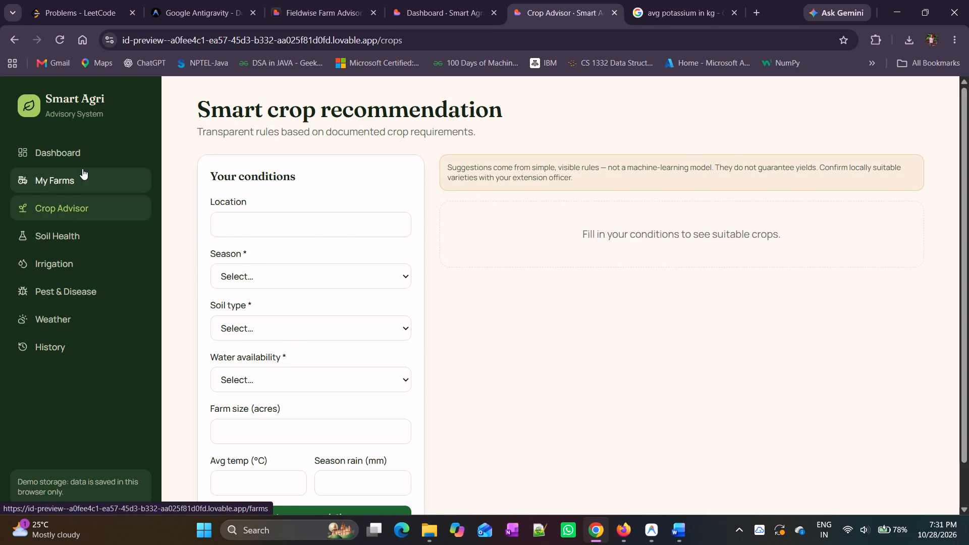
click(82, 169)
click(67, 216)
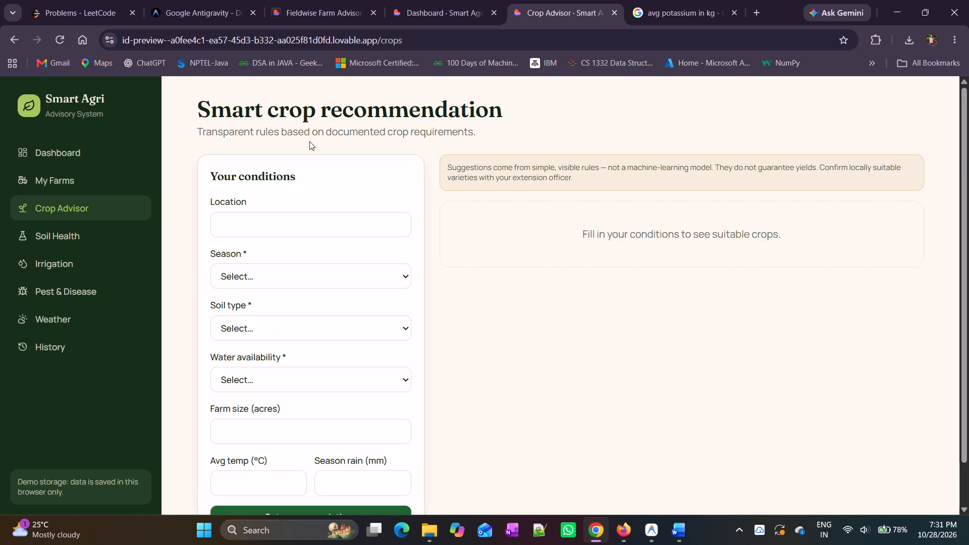
Return to the report in Word and save the document.
click(749, 1)
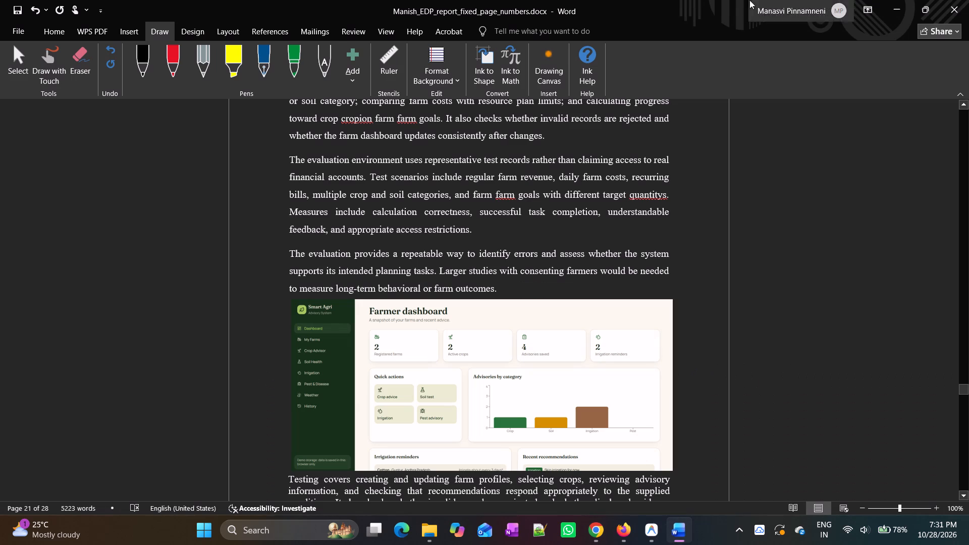
click(16, 25)
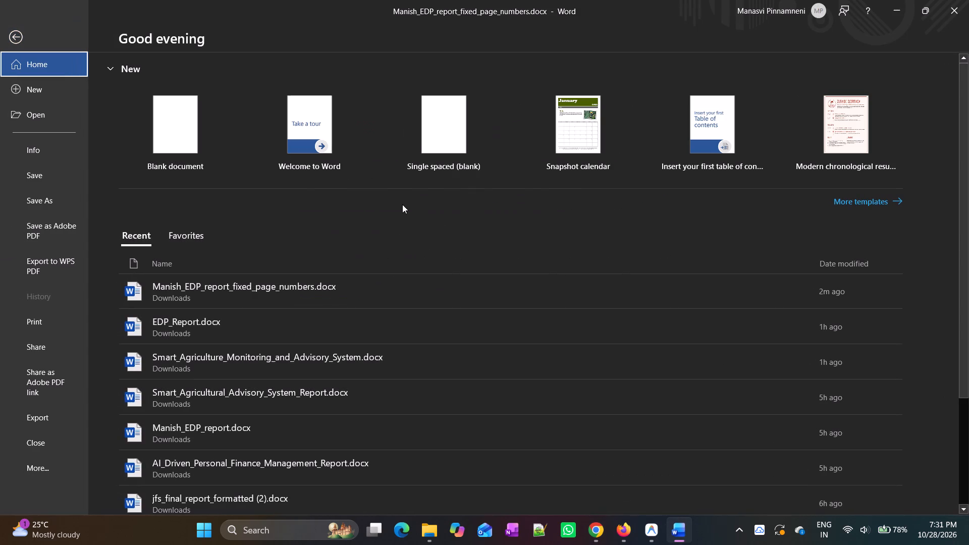
click(20, 39)
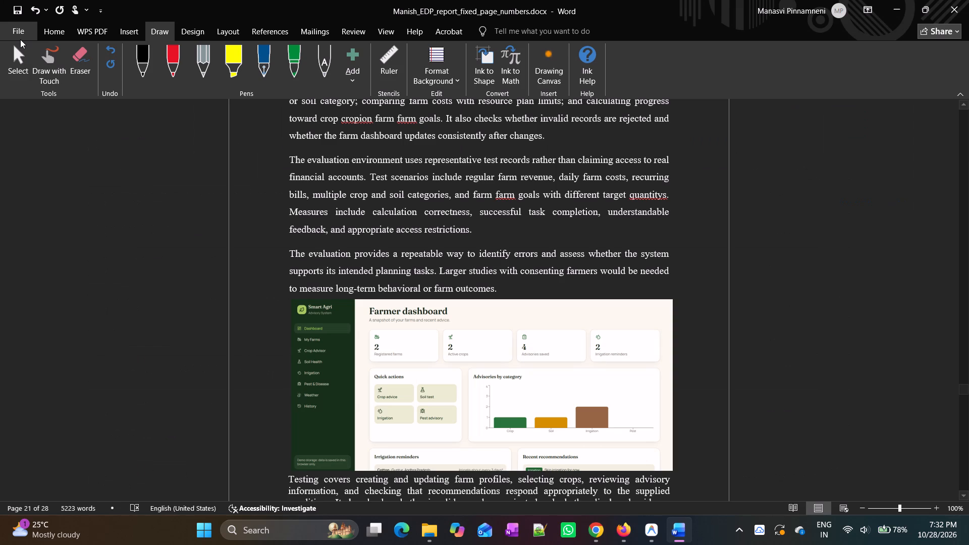
click(60, 31)
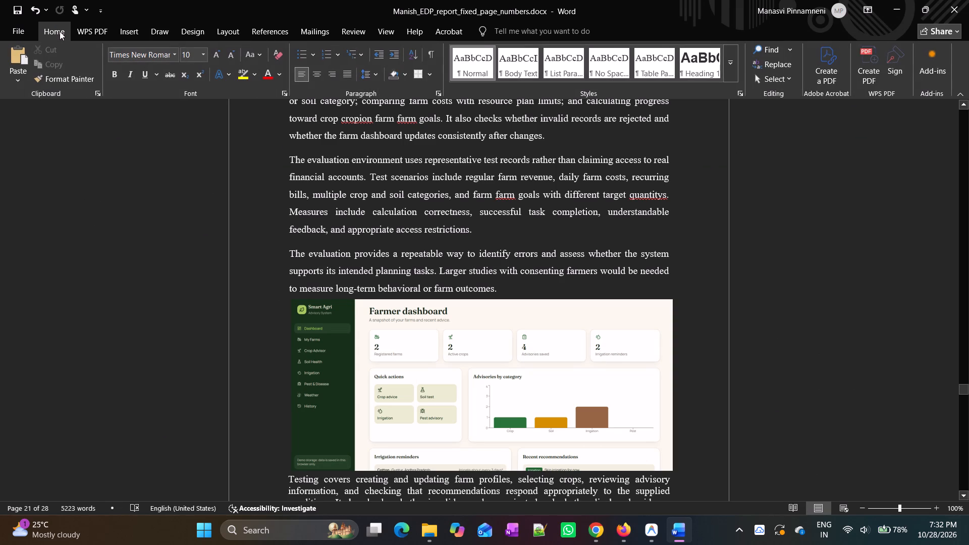
key(ctrl+s)
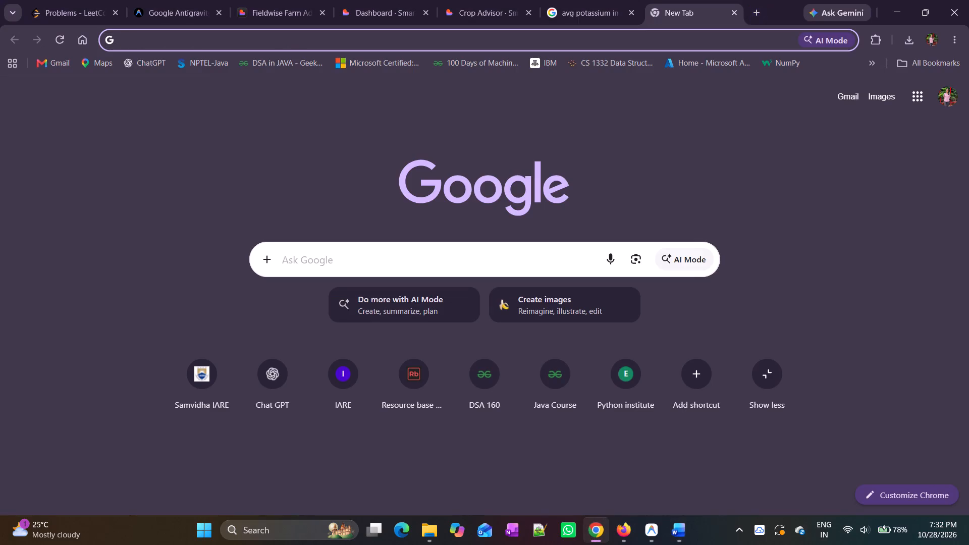
Switch to the browser and open the iLovePDF Word to PDF converter in a new tab.
text(i;)
key(BackSpace)
key(l)
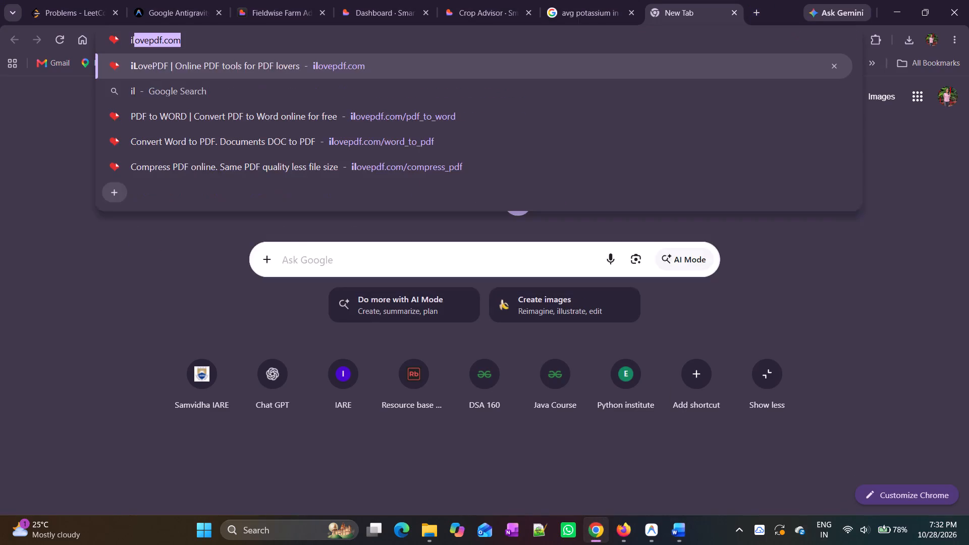
key(Return)
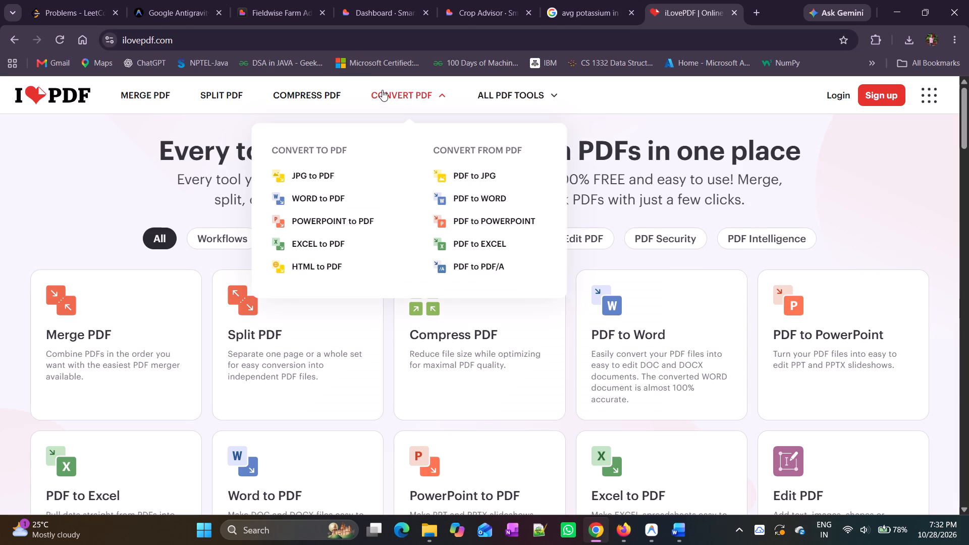
click(334, 194)
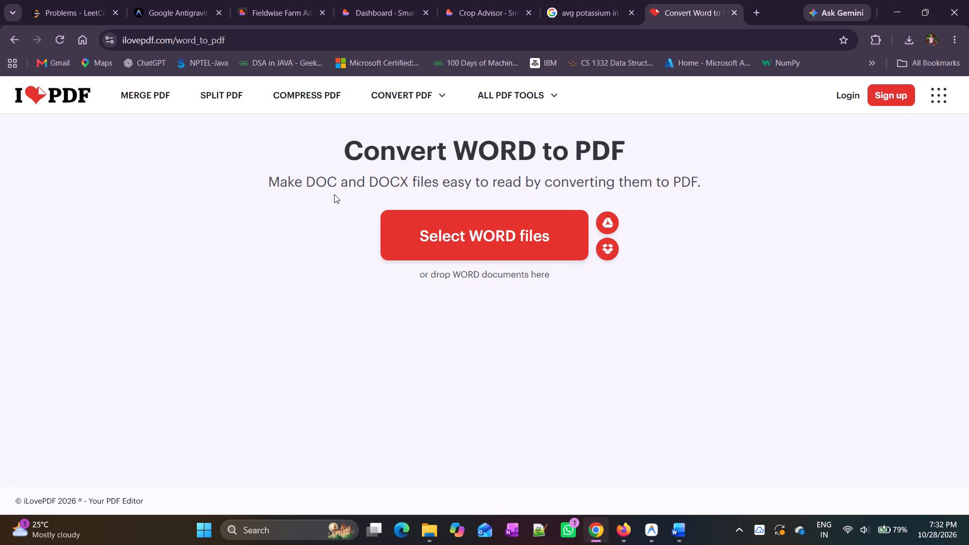
click(422, 229)
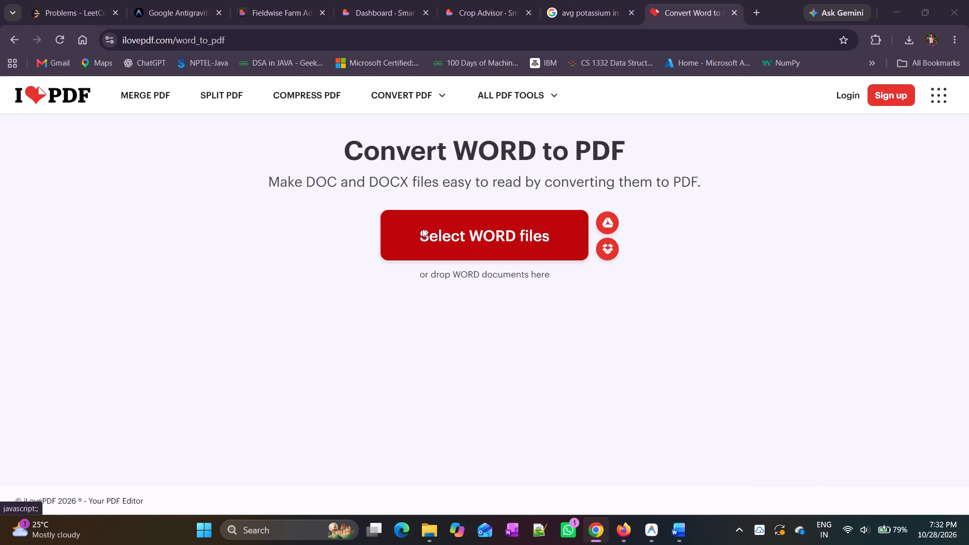
click(603, 5)
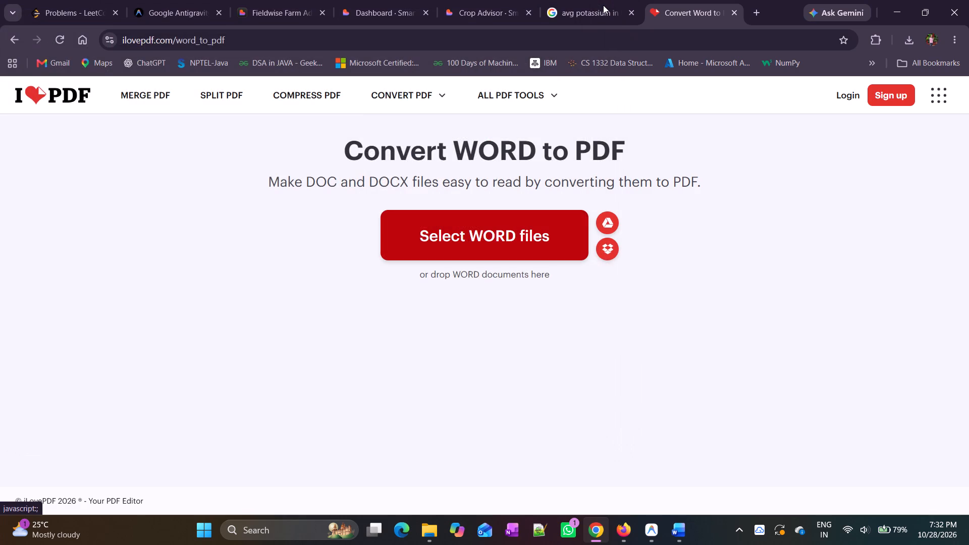
Switch back to the report and delete the "Testing covers creating and updating farm profiles" paragraph below the Farmer dashboard screenshot.
click(690, 537)
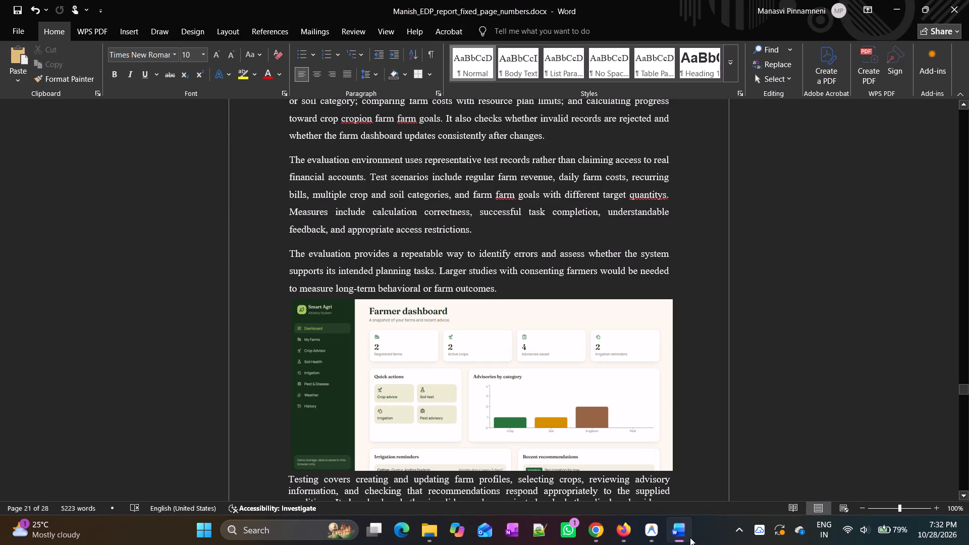
scroll(407, 330, down, 2)
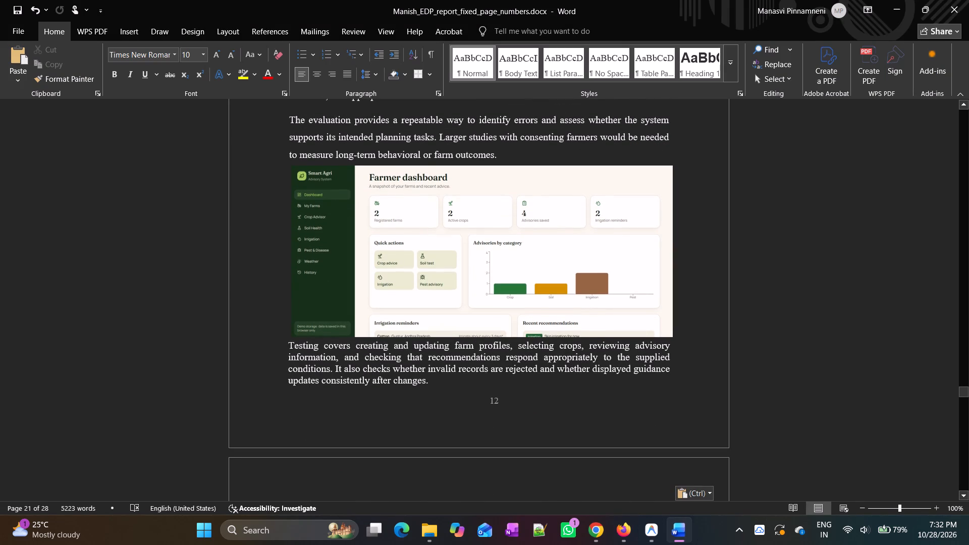
drag(433, 383, 296, 348)
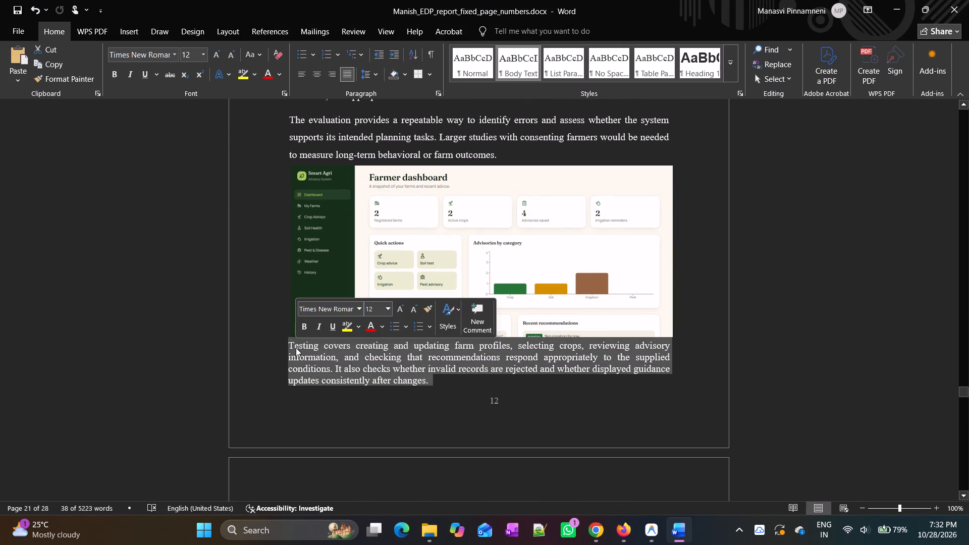
key(Tab)
key(BackSpace)
key(BackSpace)
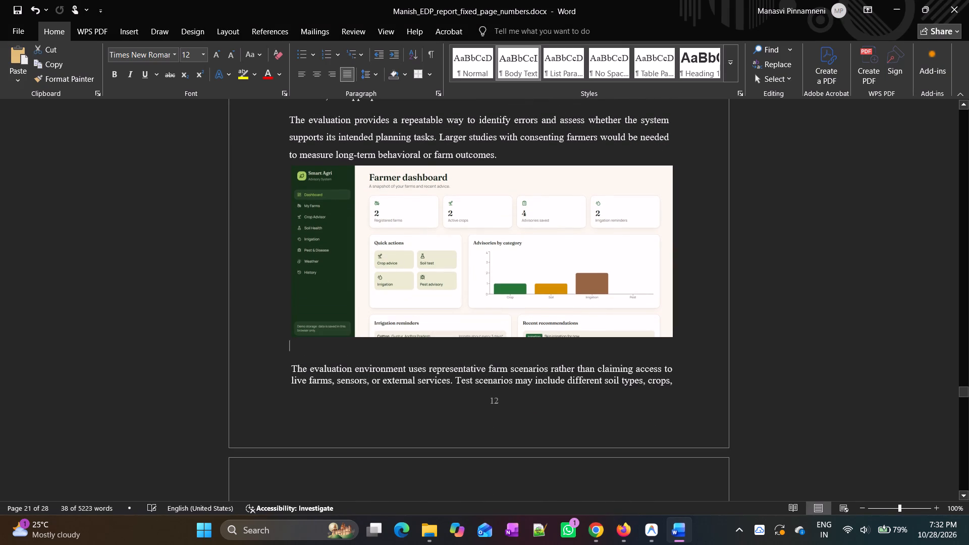
Add the caption "Dashboard" on the empty line below the Farmer dashboard screenshot, indented to about the middle of the page.
key(Tab)
key(Tab)
key(Tab)
key(Tab)
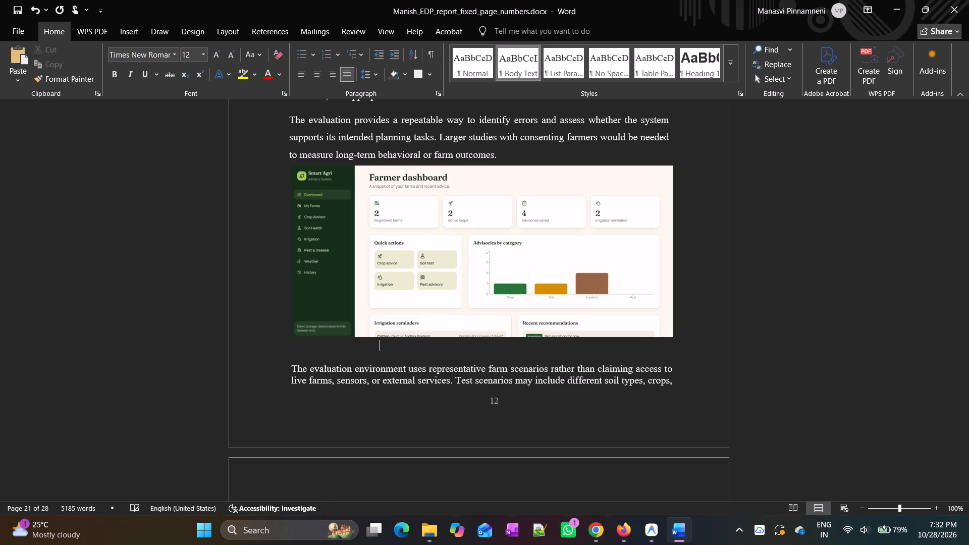
key(Tab)
key(Tab)
text(Dashboard)
Make the "Dashboard" caption below the Farmer dashboard screenshot bold.
key(ctrl+shift+Left)
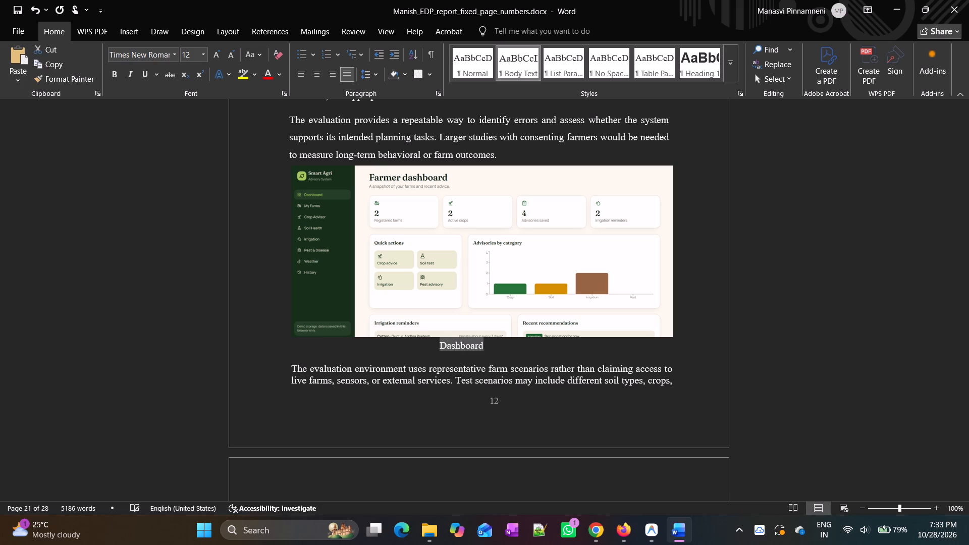
key(ctrl+b)
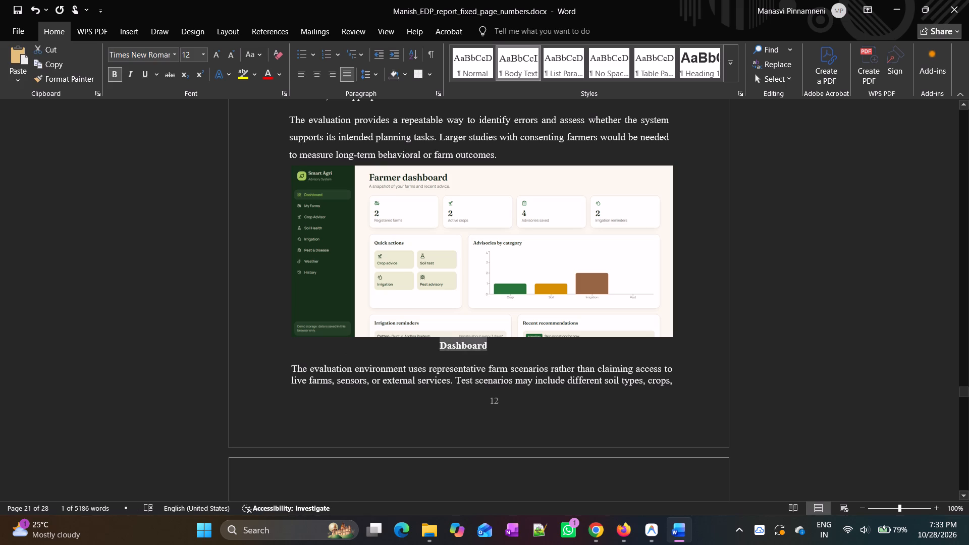
Delete the old caption "Fig. 4.3 – Savings Goal Progress and Agricultural Insights" below the My farms screenshot.
scroll(368, 359, down, 5)
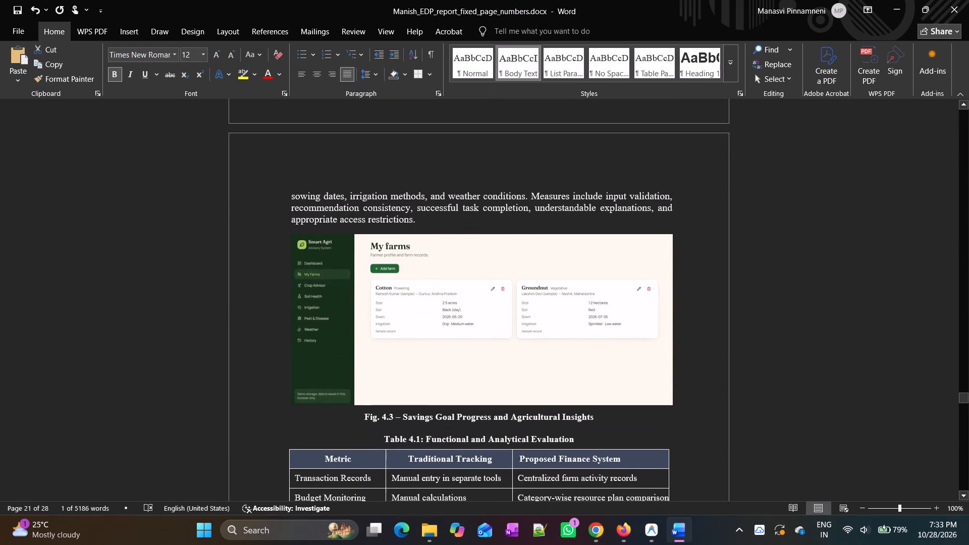
click(601, 418)
key(ctrl+shift+Up)
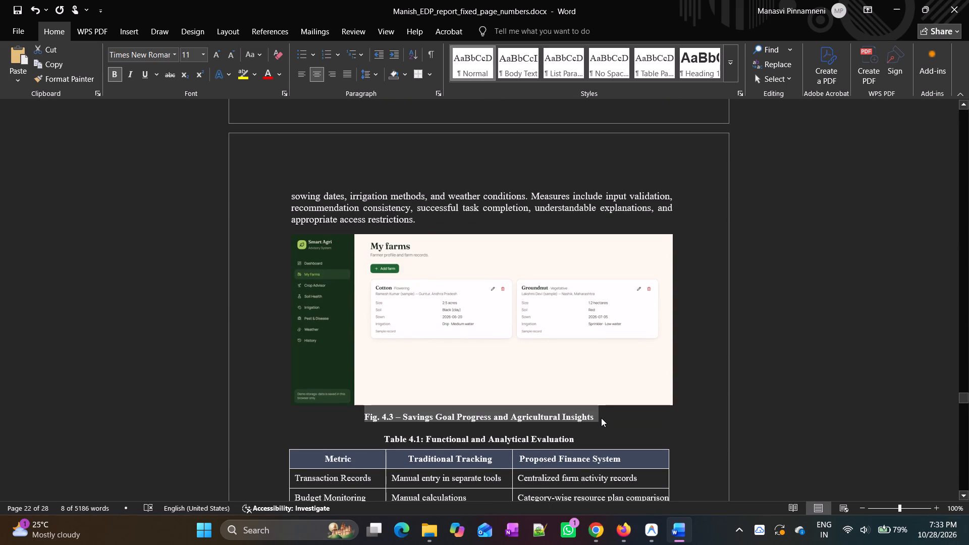
key(BackSpace)
Insert "Fig 4.2 : " in front of the "Dashboard" caption below the Farmer dashboard screenshot.
scroll(601, 418, up, 3)
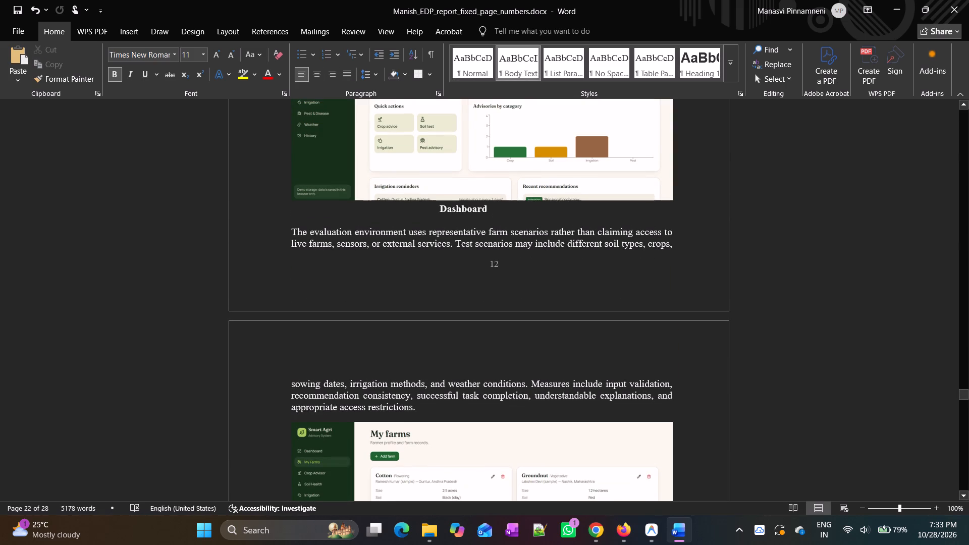
click(431, 206)
text(Fig)
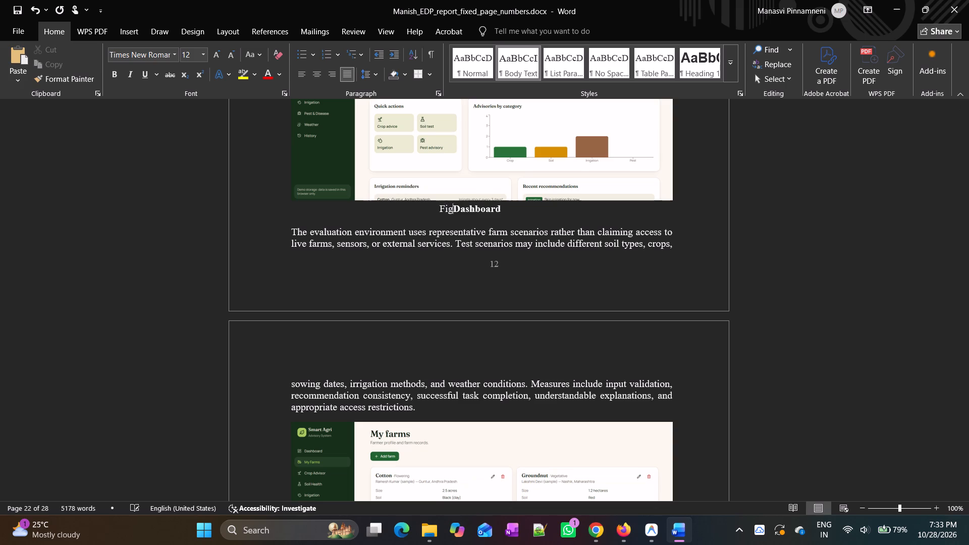
key(space)
text(4.2)
key(space)
text(:)
key(space)
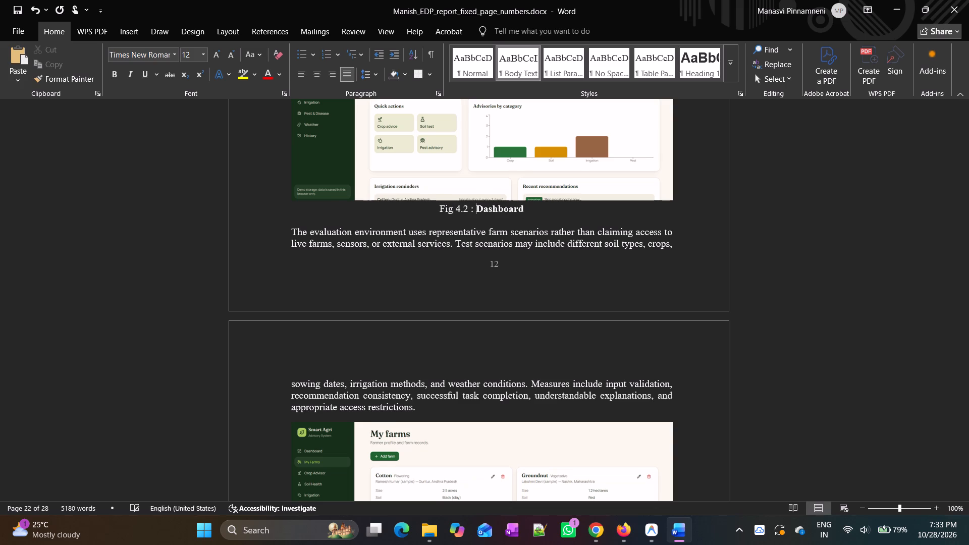
Add the caption "Fig 4.3 : My farms" on the empty line below the My farms screenshot.
scroll(431, 206, down, 6)
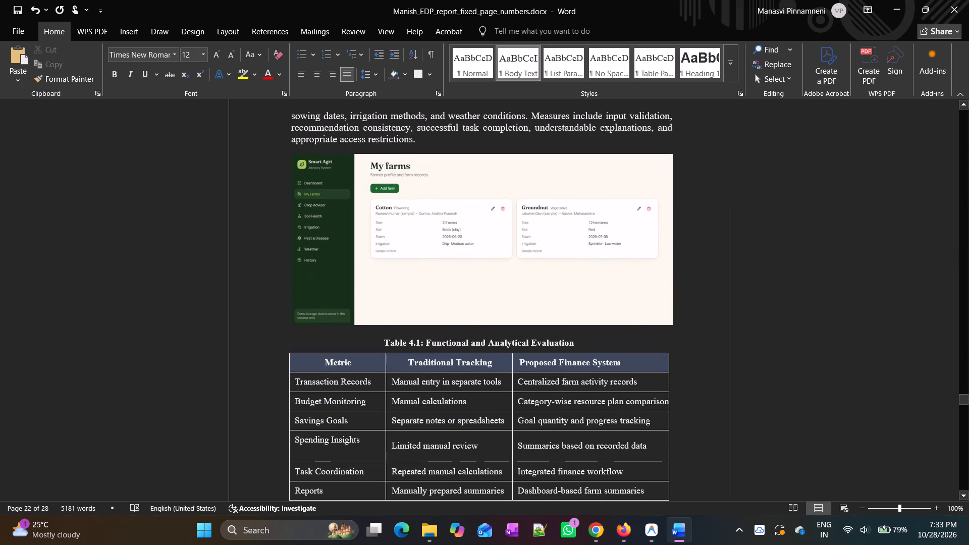
click(418, 334)
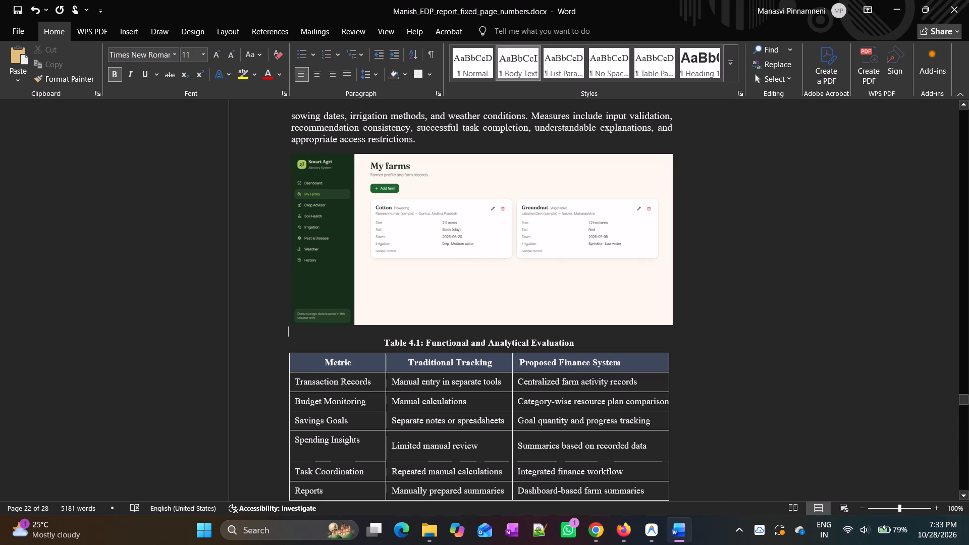
text(Fig)
key(space)
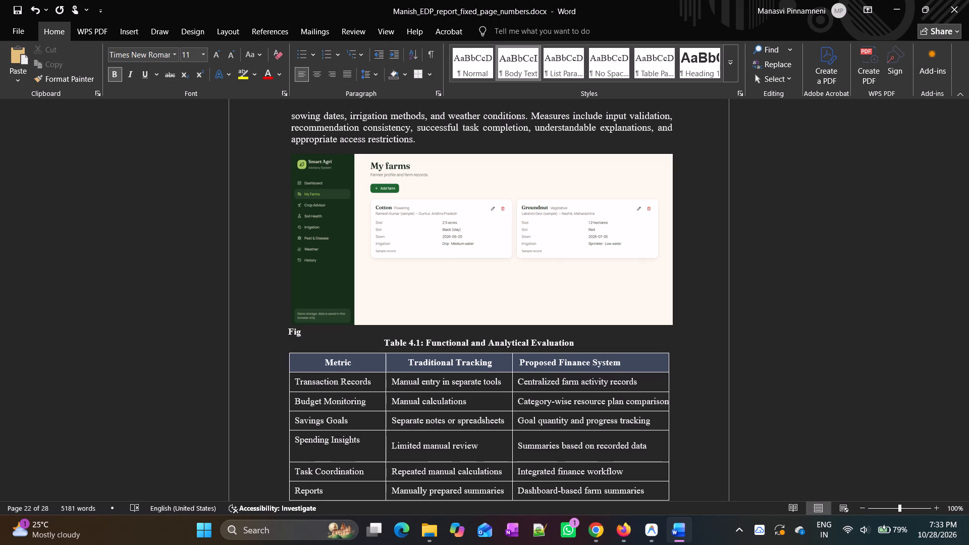
text(4.3 :)
key(space)
text(My farms)
Indent the whole "Fig 4.3 : My farms" caption to about the middle of the page and add an empty line below it.
key(ctrl+shift+Left)
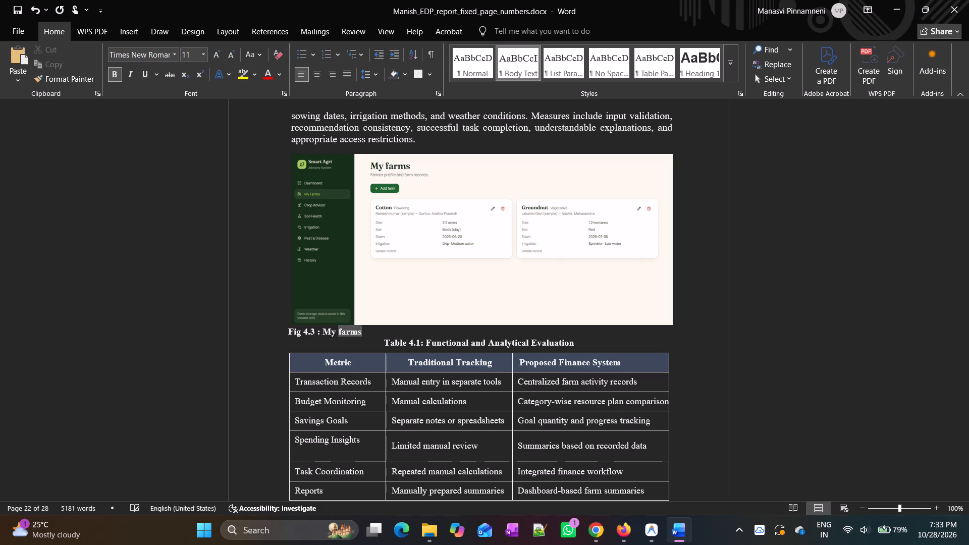
key(ctrl+shift+Left)
key(ctrl+shift+Left)
key(ctrl+shift+Left)
key(ctrl+shift+Left)
key(ctrl+shift+Left)
key(ctrl+shift+Left)
key(ctrl+shift+Left)
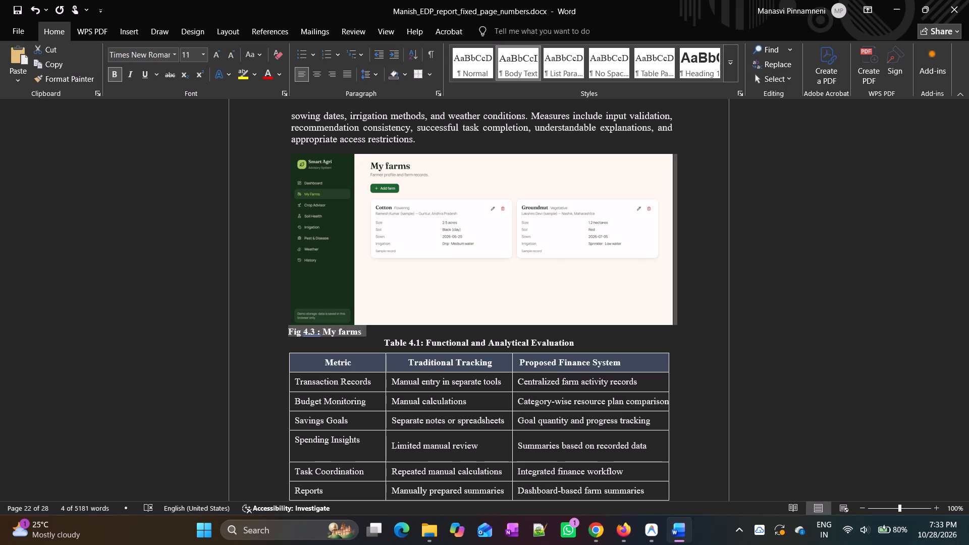
key(ctrl+shift+Right)
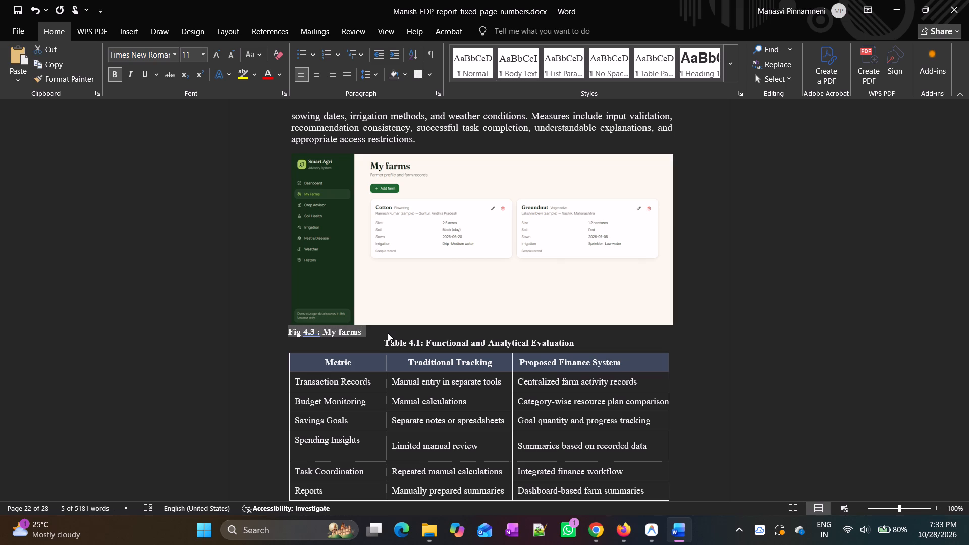
key(Tab)
key(Tab)
key(Tab)
key(Tab)
key(Tab)
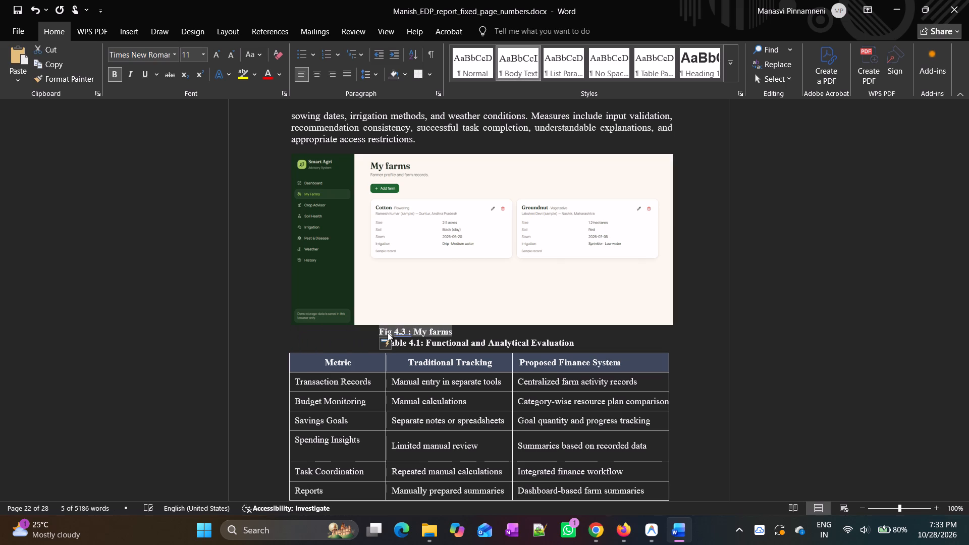
key(Tab)
key(Tab)
key(Tab)
key(BackSpace)
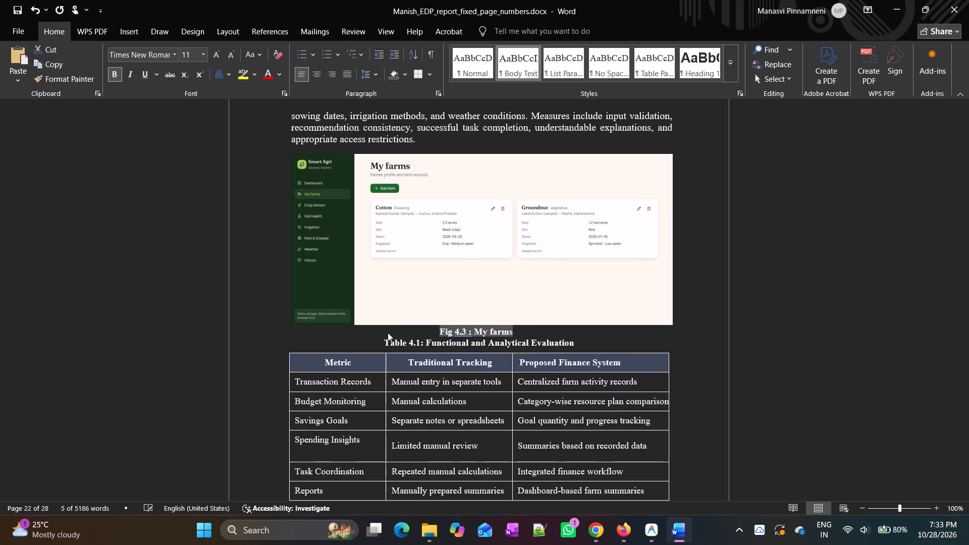
click(559, 335)
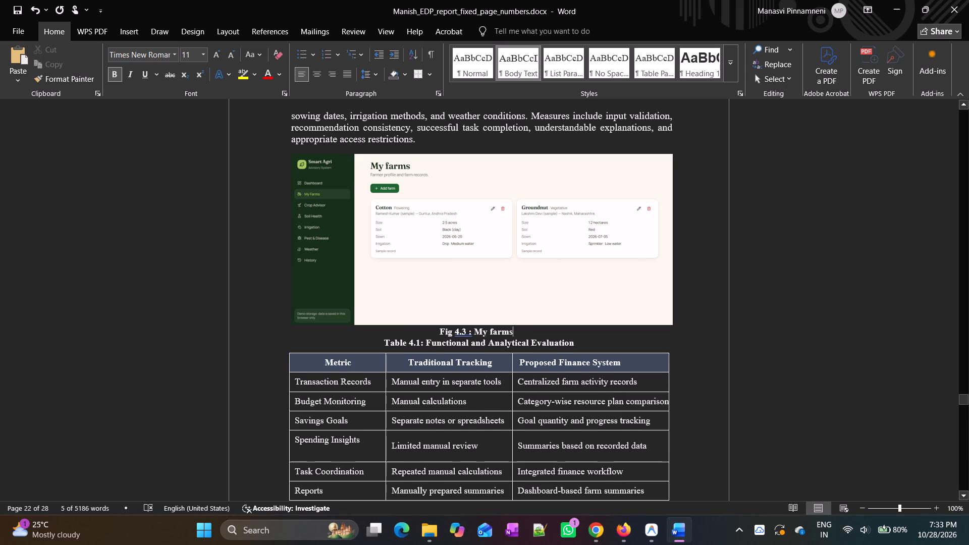
key(Return)
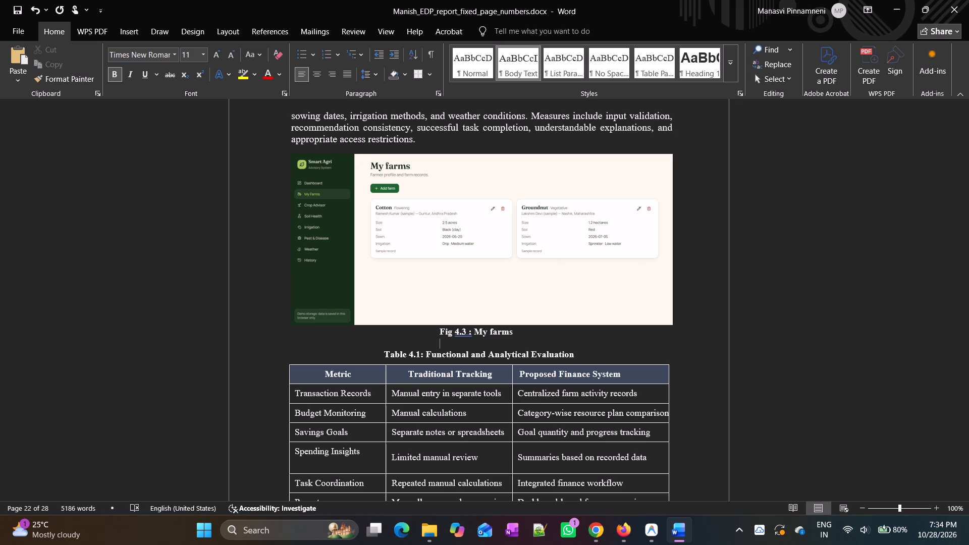
Look through the Chapter 4 tables and sections following the My farms figure to check the remaining content.
scroll(640, 350, down, 1)
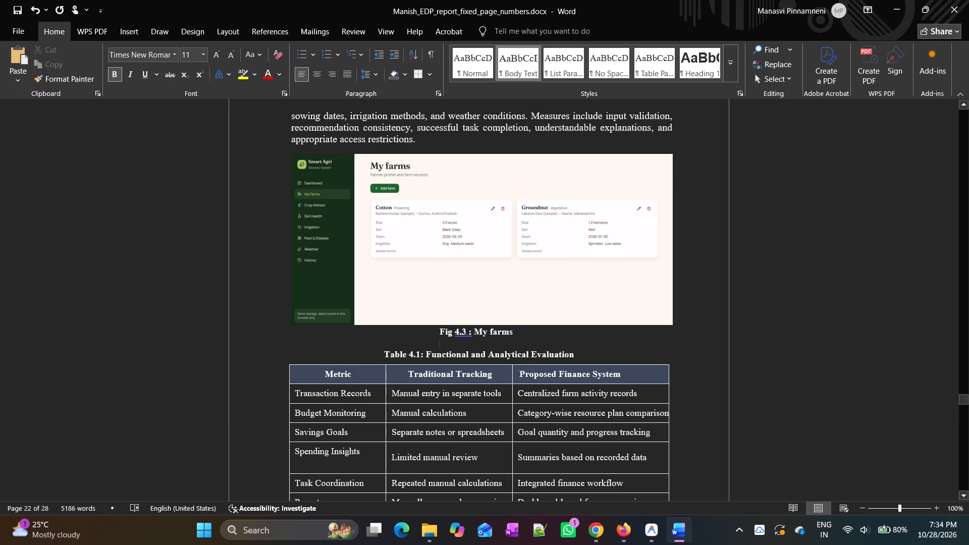
scroll(640, 350, down, 14)
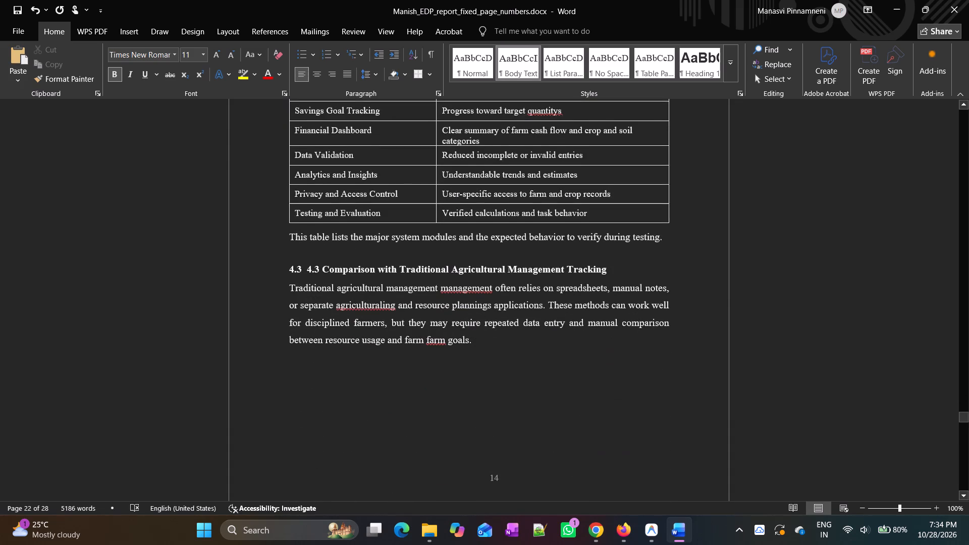
scroll(640, 350, down, 4)
scroll(640, 350, up, 2)
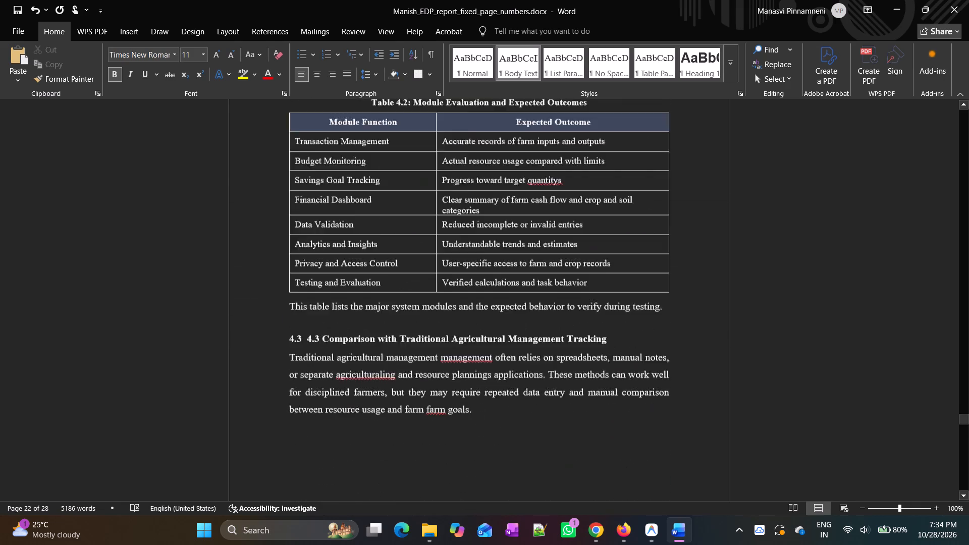
scroll(640, 350, up, 9)
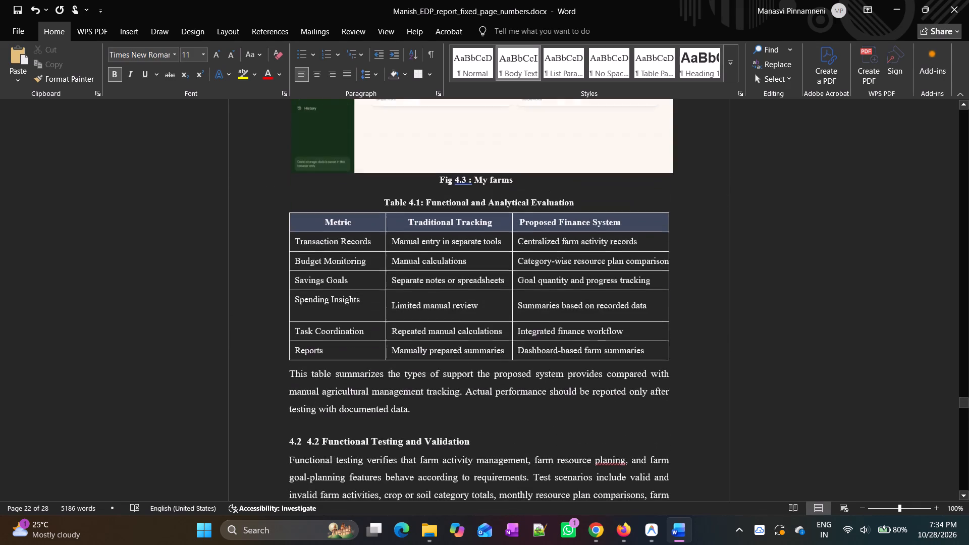
scroll(640, 350, up, 6)
scroll(640, 350, down, 1)
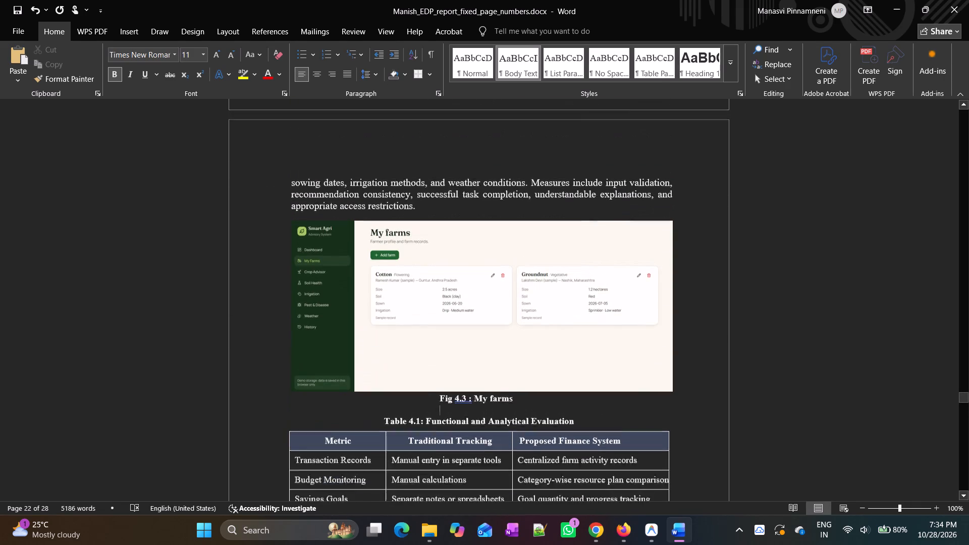
scroll(640, 350, down, 2)
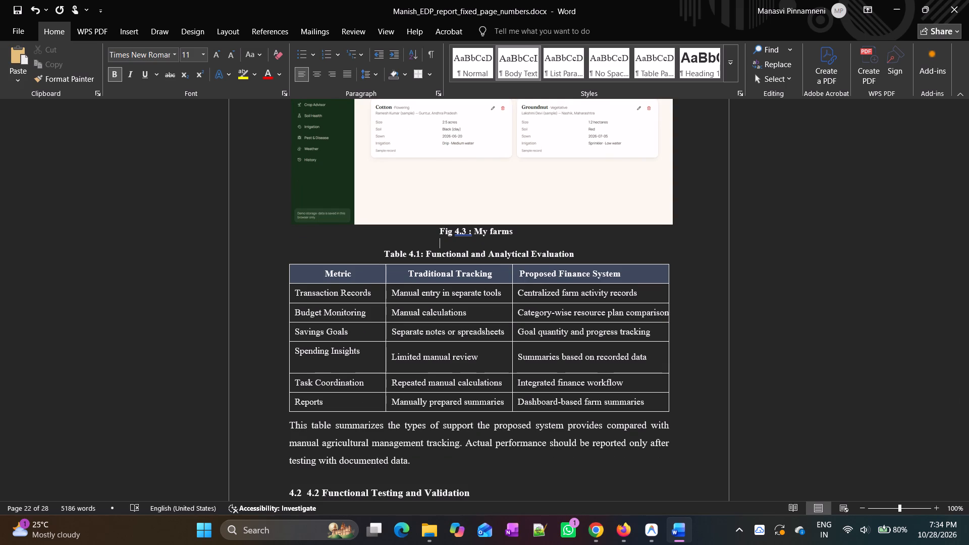
scroll(640, 350, up, 2)
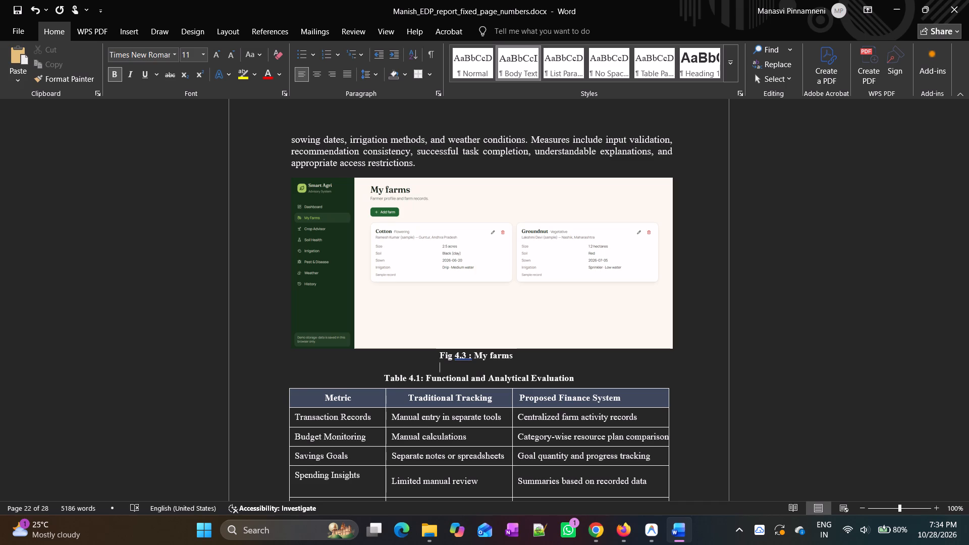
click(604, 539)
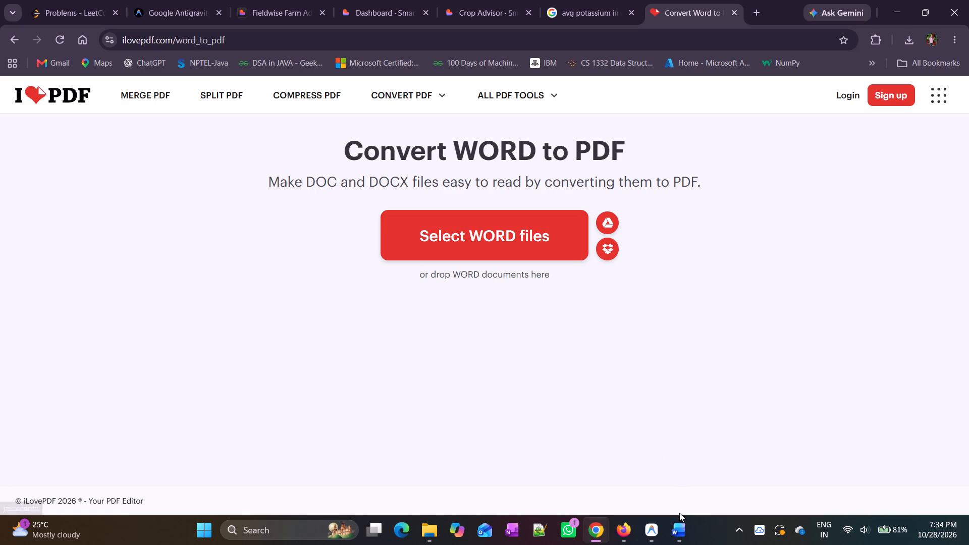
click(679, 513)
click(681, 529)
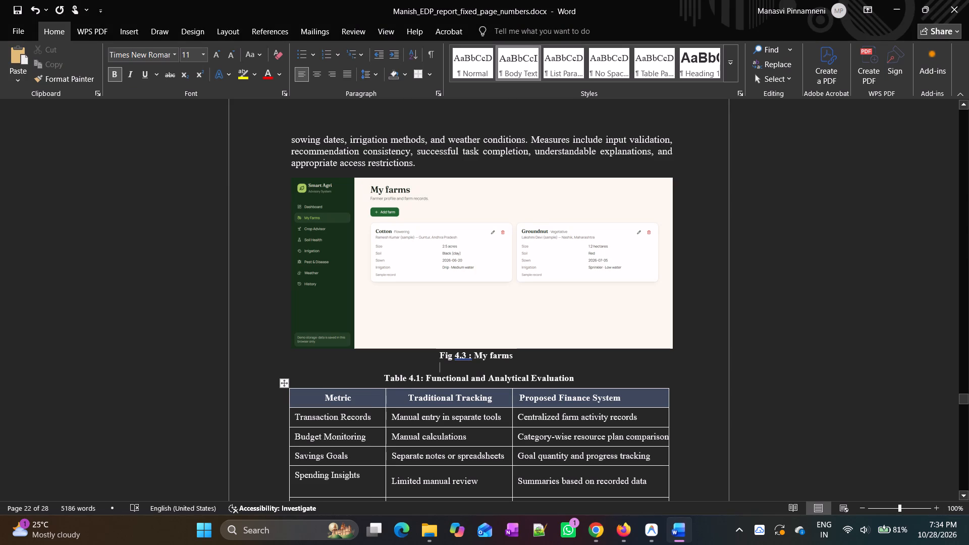
Search the report for the figure name "Agricultural Management Dashboard" copied from row 4.1 of the List of Figures.
scroll(477, 300, up, 20)
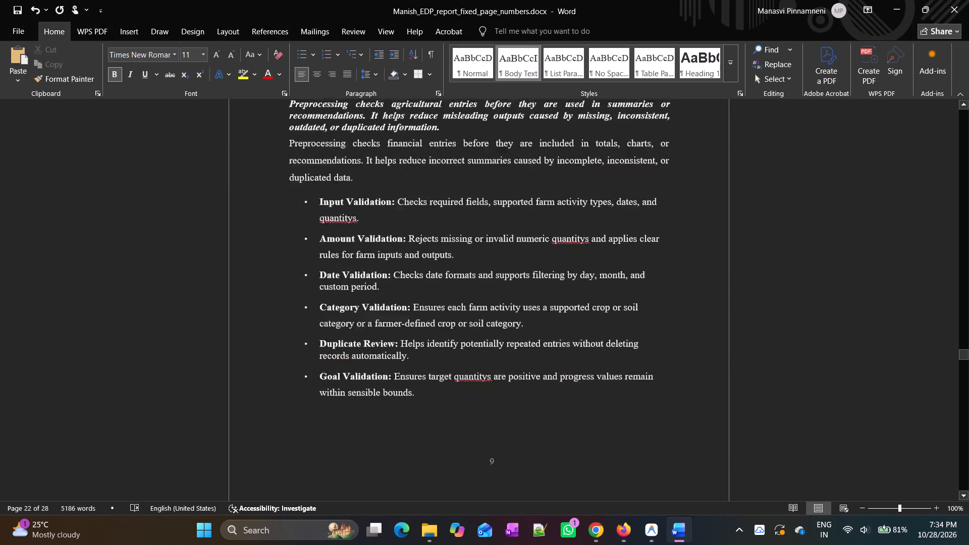
scroll(477, 300, up, 16)
scroll(477, 300, down, 5)
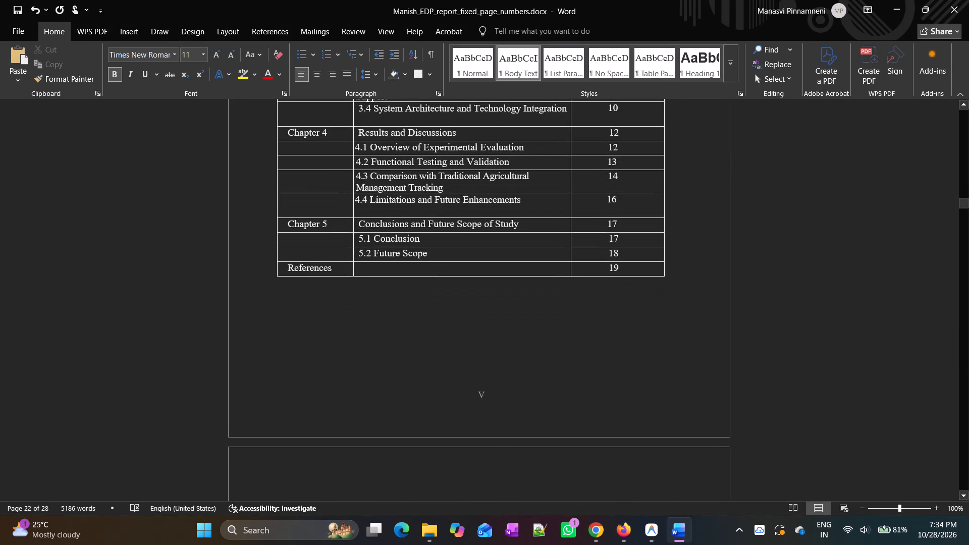
scroll(477, 300, down, 5)
scroll(477, 300, up, 4)
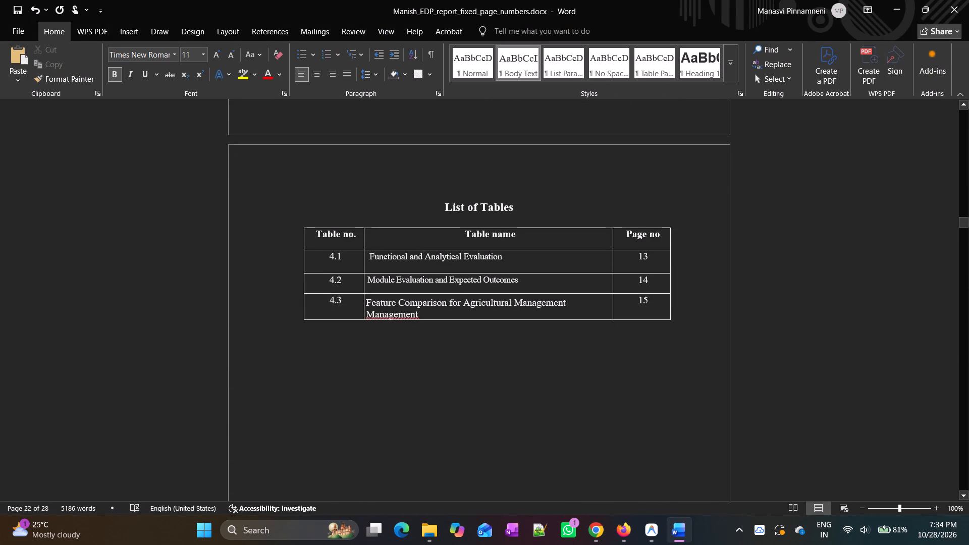
scroll(477, 300, up, 6)
scroll(616, 227, up, 7)
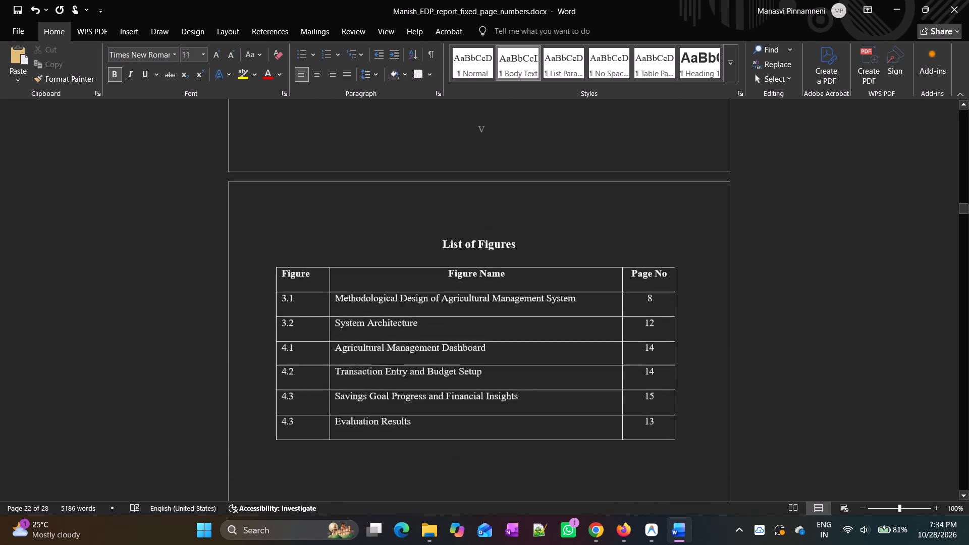
scroll(616, 227, up, 2)
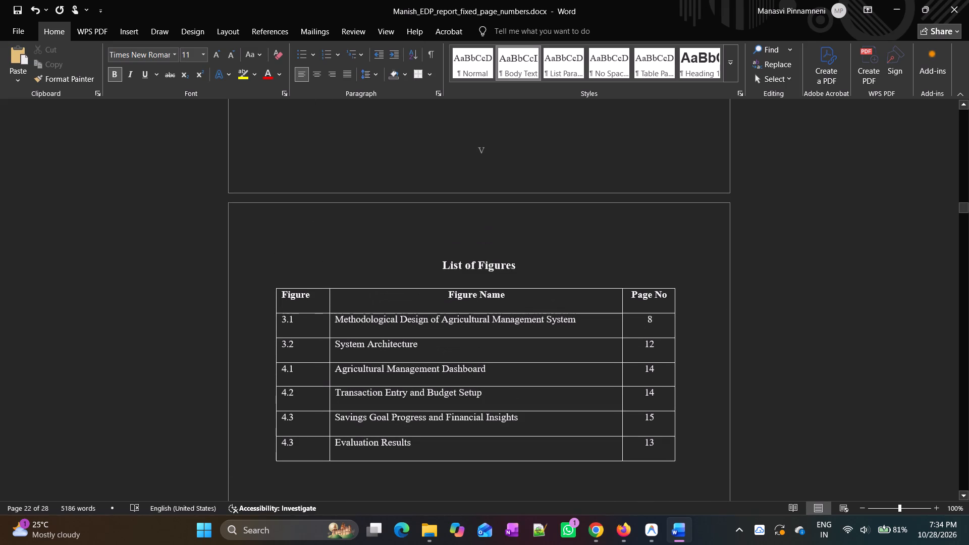
click(484, 398)
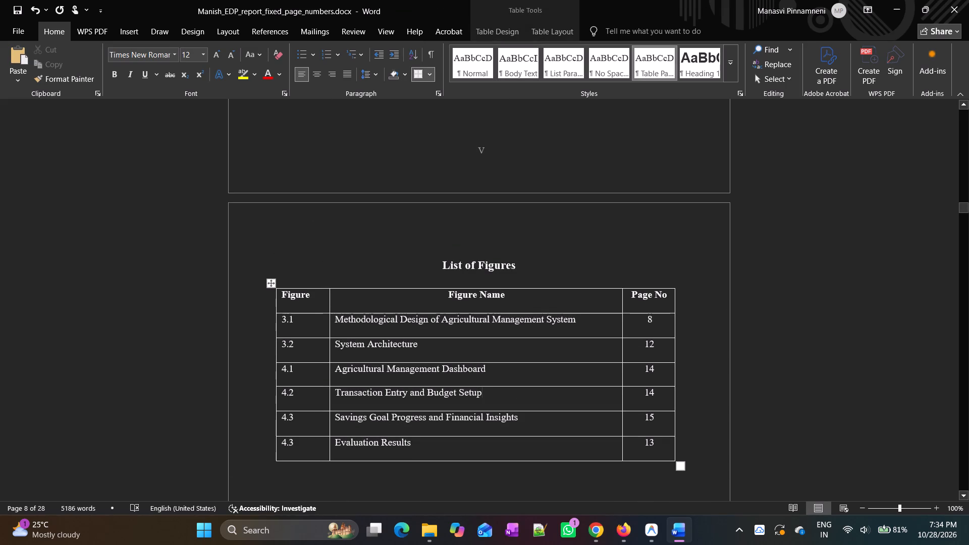
click(490, 375)
key(ctrl+shift+Up)
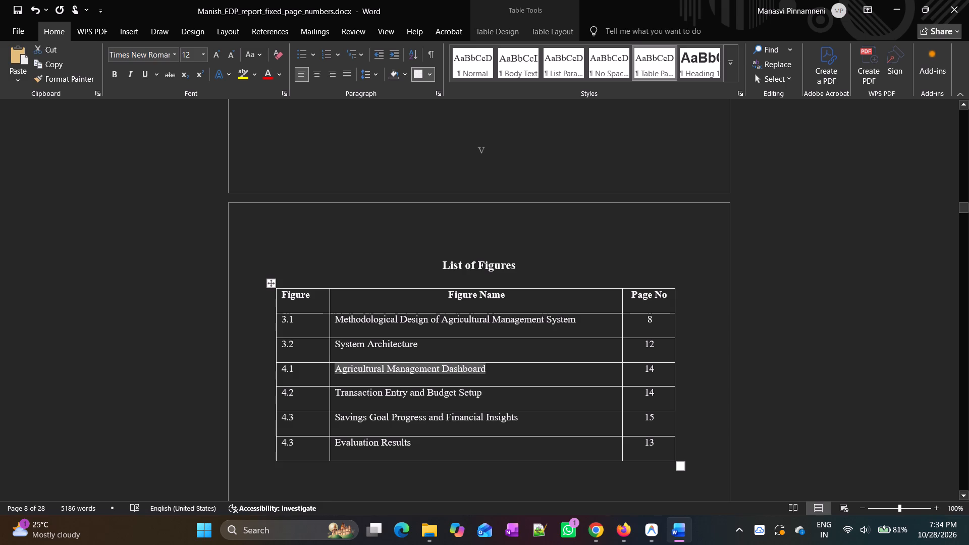
key(ctrl+c)
key(ctrl+f)
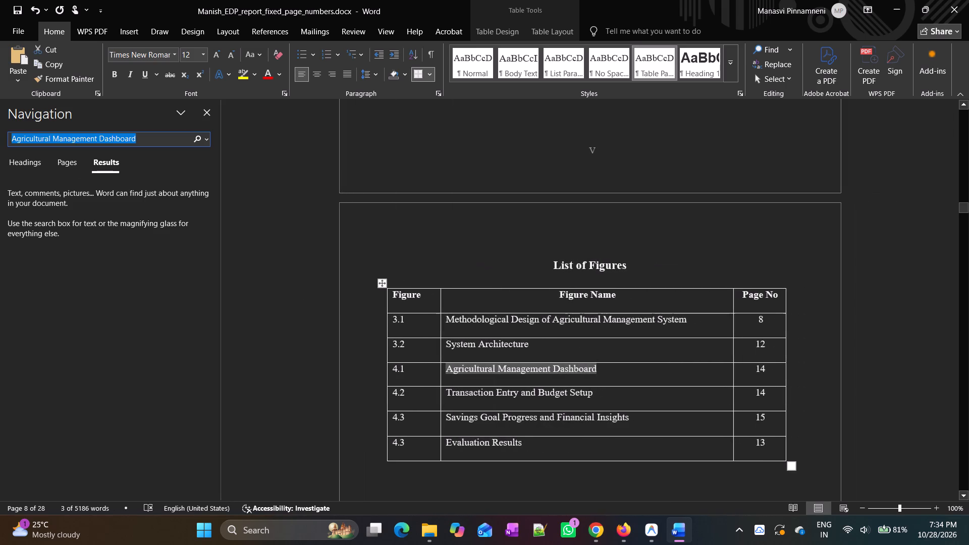
key(ctrl+v)
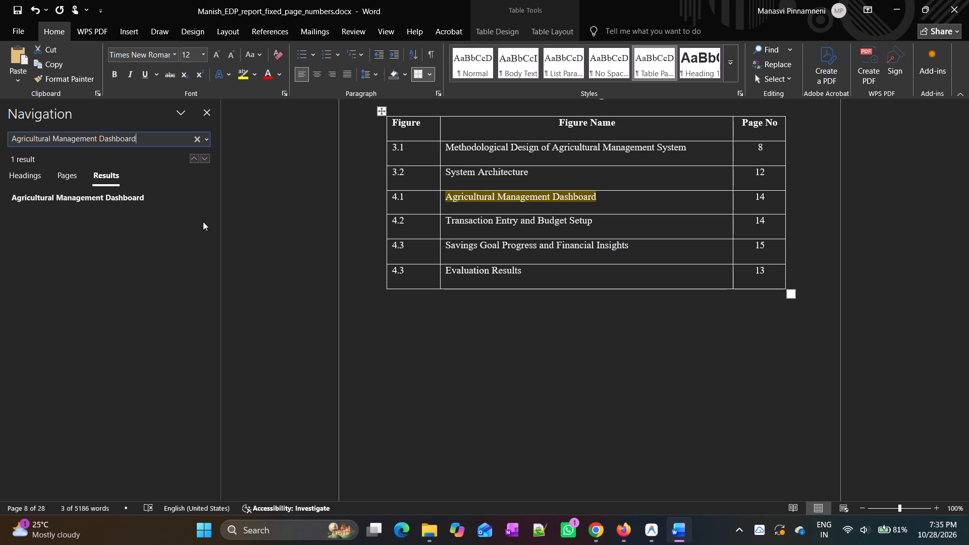
Clear the figure name "Savings Goal Progress and Financial Insights" from its 4.3 row in the List of Figures.
click(642, 251)
key(ctrl+shift+Up)
key(BackSpace)
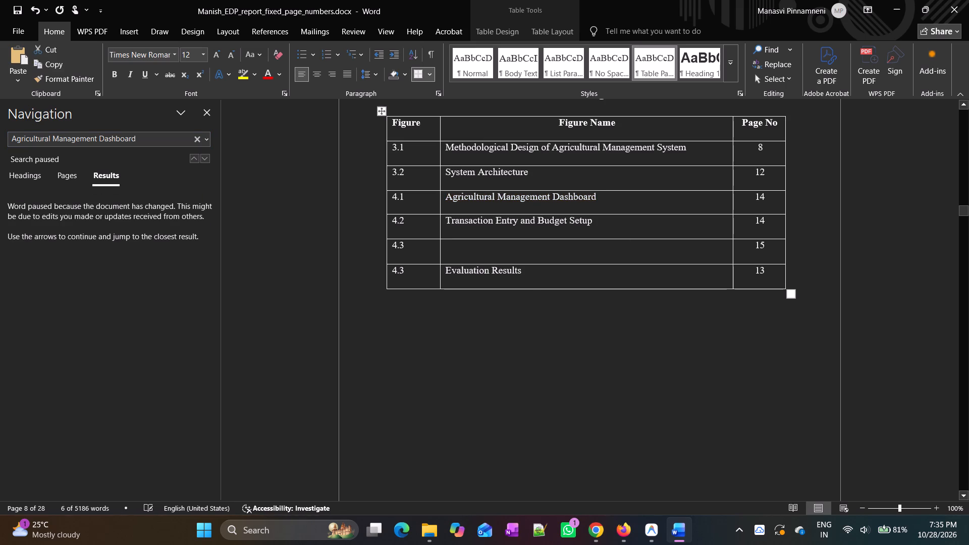
Clear the "Evaluation Results" name in the last row of the List of Figures and delete that row.
click(601, 275)
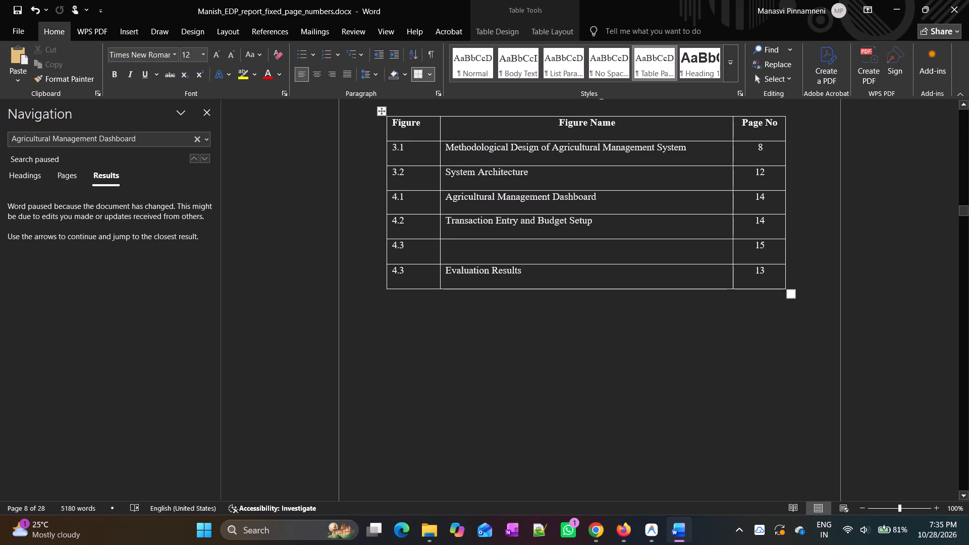
key(ctrl+shift+Up)
key(BackSpace)
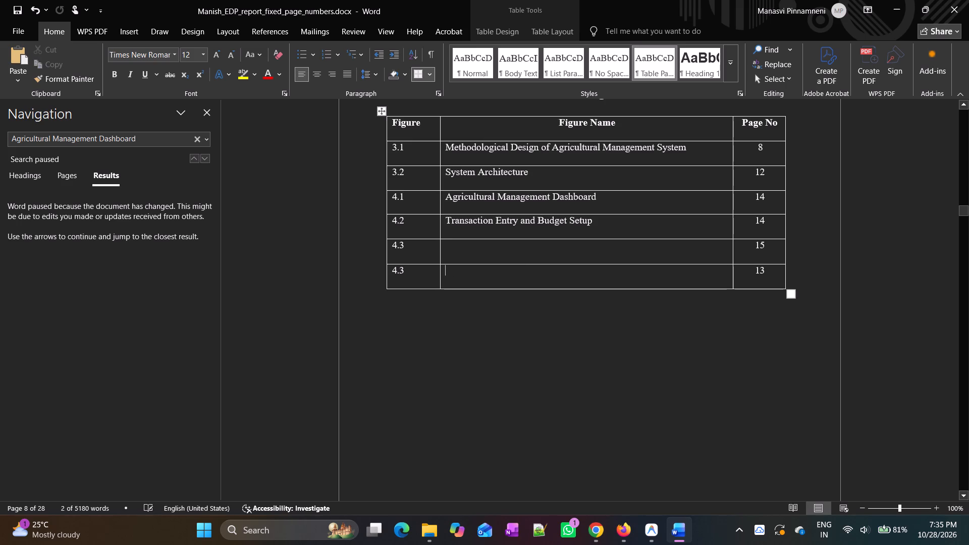
click(359, 248)
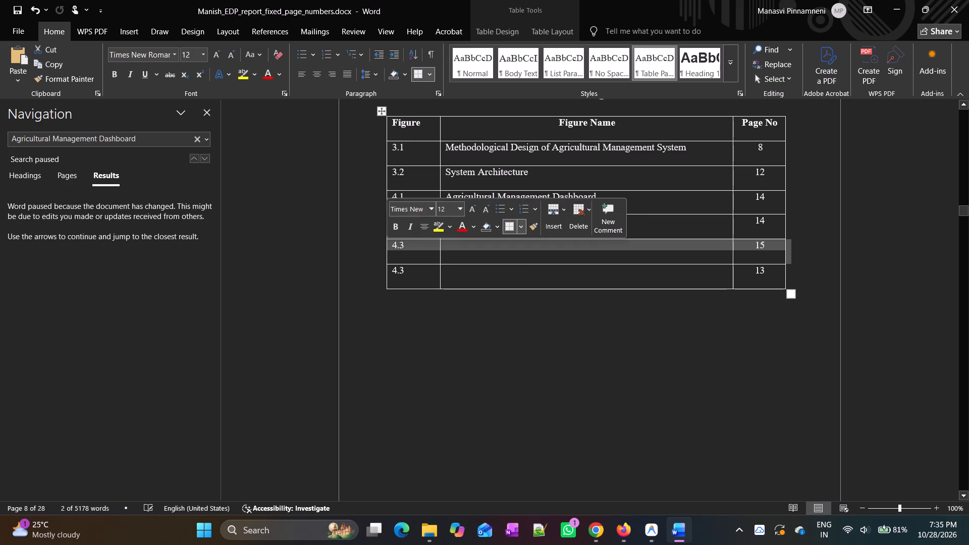
click(368, 269)
right_click(368, 269)
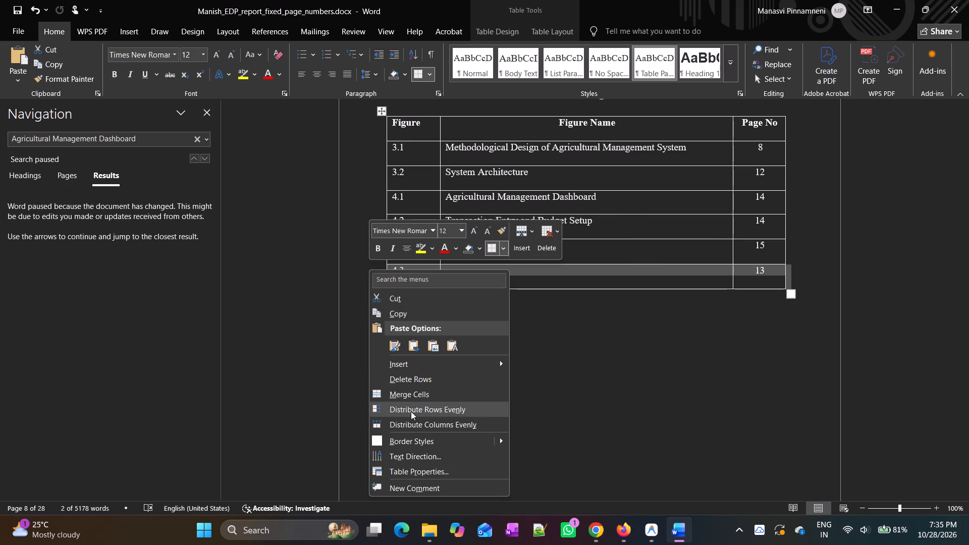
click(390, 373)
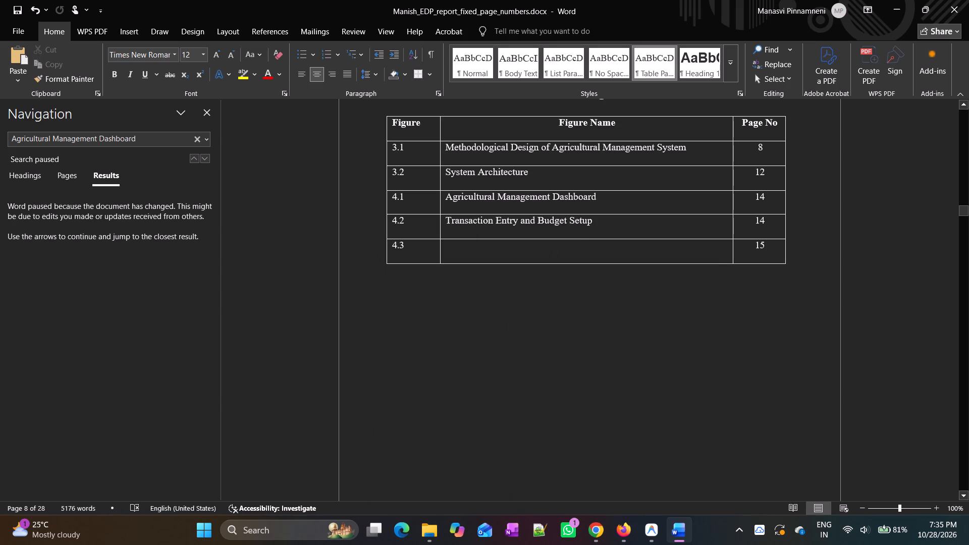
Copy the caption "Fig. 3.1 – Methodological Design of the Smart Agricultural Advisory System" from below the Chapter 3 flowchart.
scroll(390, 373, down, 13)
scroll(390, 373, down, 17)
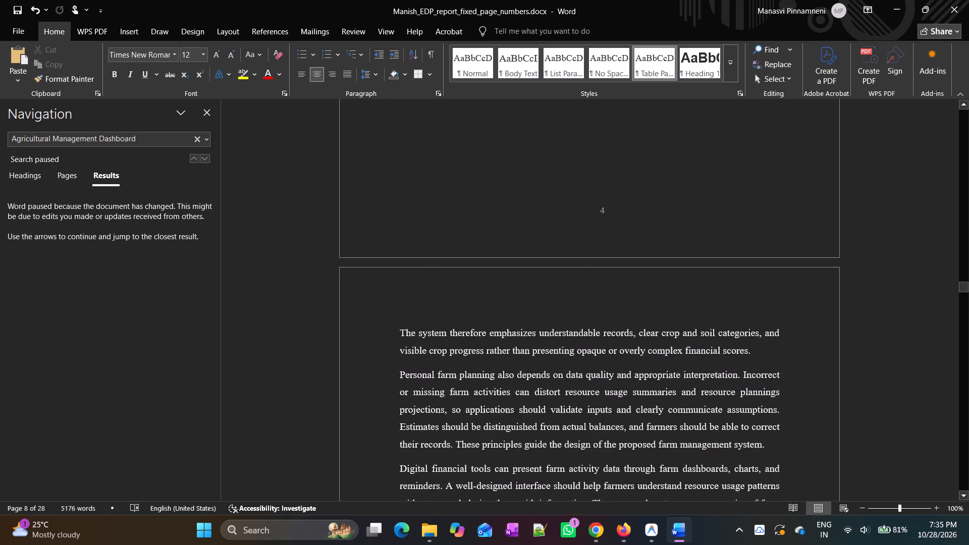
scroll(390, 373, down, 17)
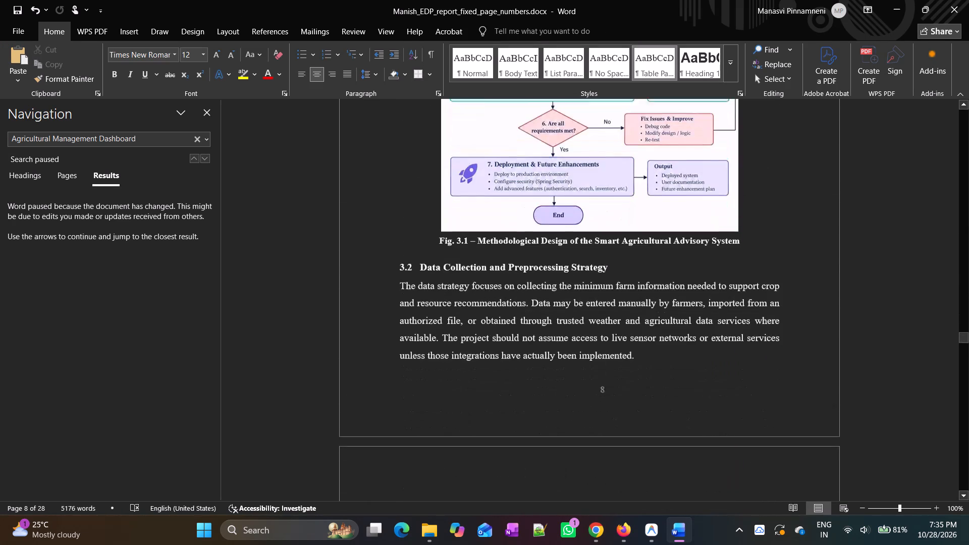
scroll(390, 373, down, 3)
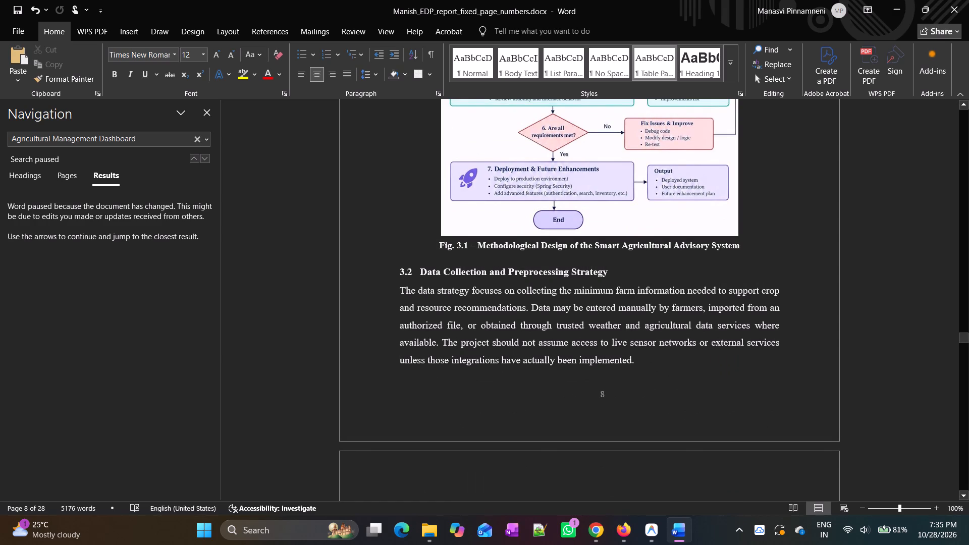
click(739, 245)
key(ctrl+shift+Up)
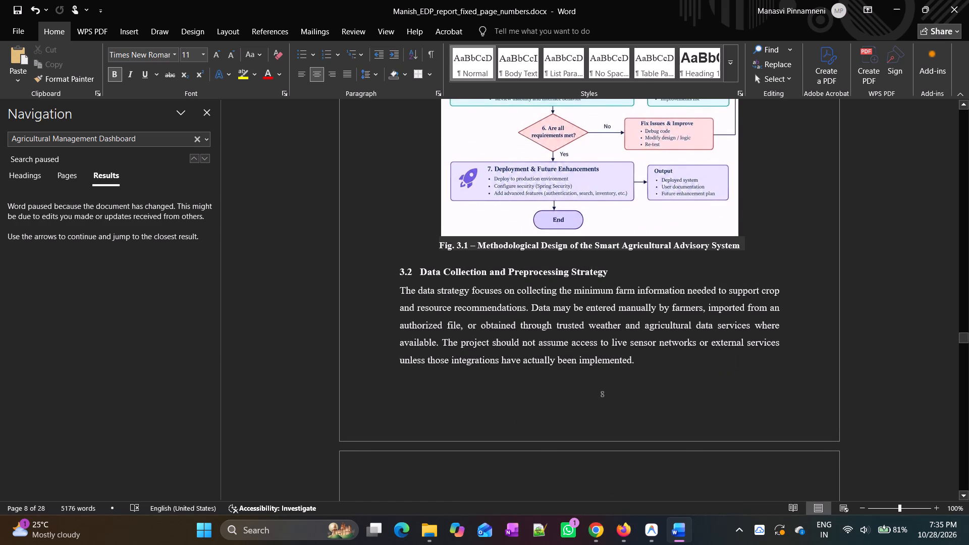
key(ctrl+c)
Check the List of Figures entries against the figures and captions in Chapters 3 and 4.
scroll(739, 245, up, 20)
scroll(739, 245, up, 7)
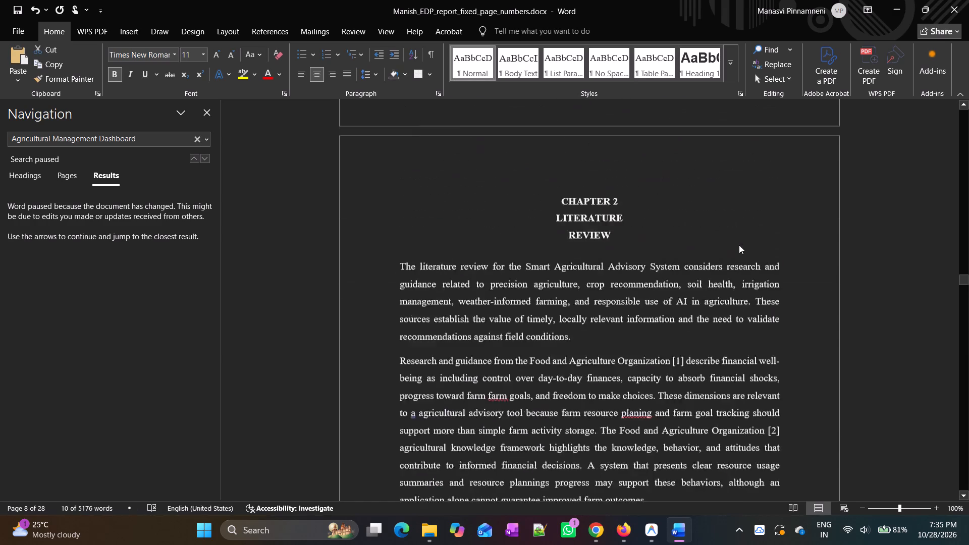
scroll(739, 245, up, 8)
scroll(739, 245, right, 1)
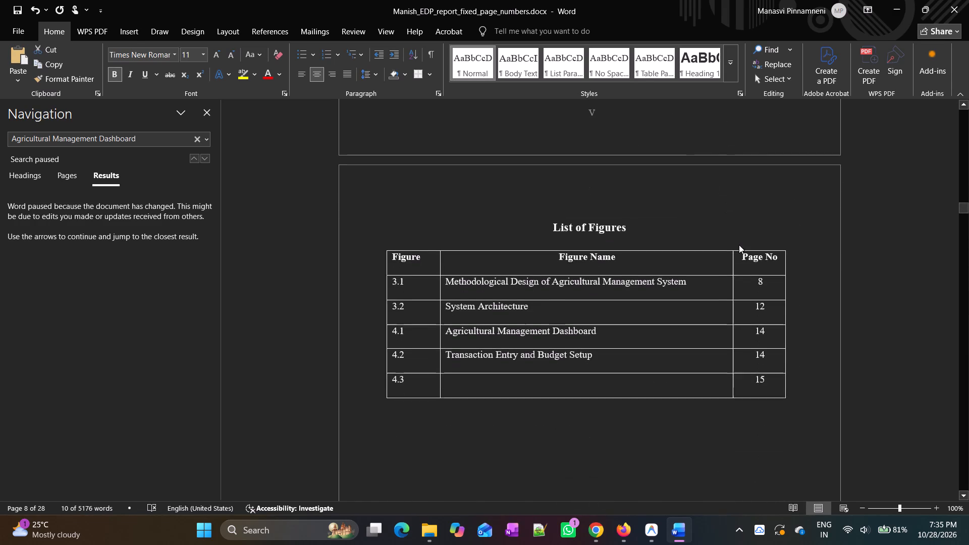
scroll(739, 245, right, 1)
scroll(589, 287, down, 20)
scroll(589, 287, down, 2)
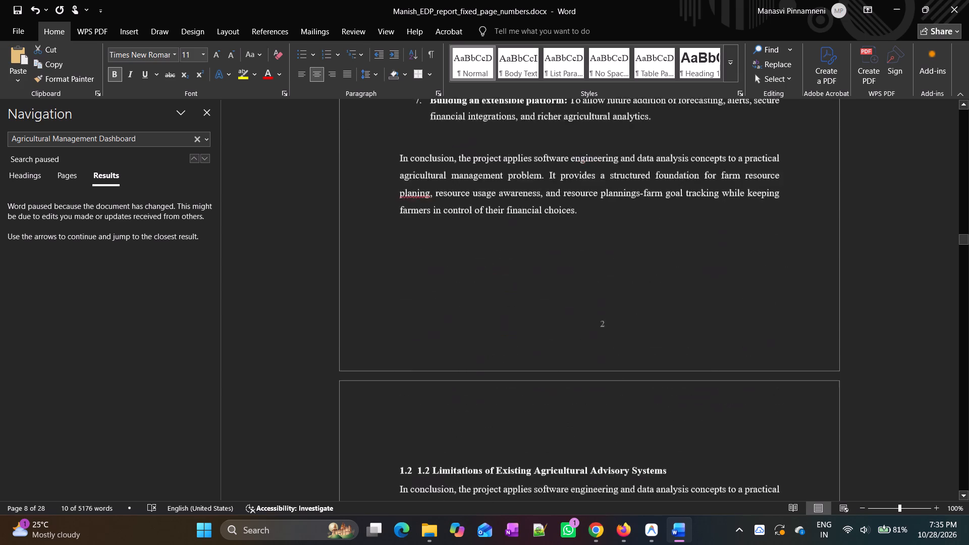
scroll(589, 287, down, 17)
scroll(589, 287, up, 2)
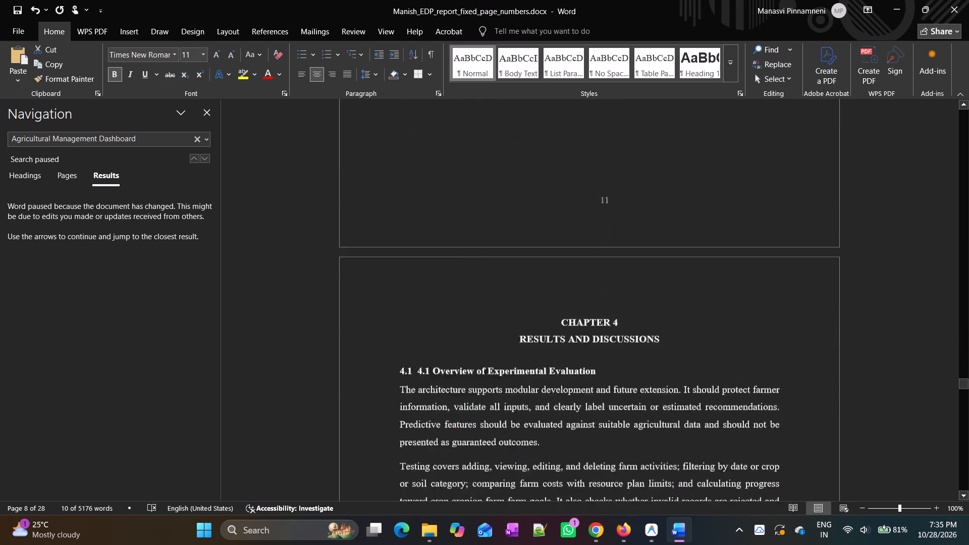
scroll(589, 287, up, 1)
scroll(589, 287, right, 1)
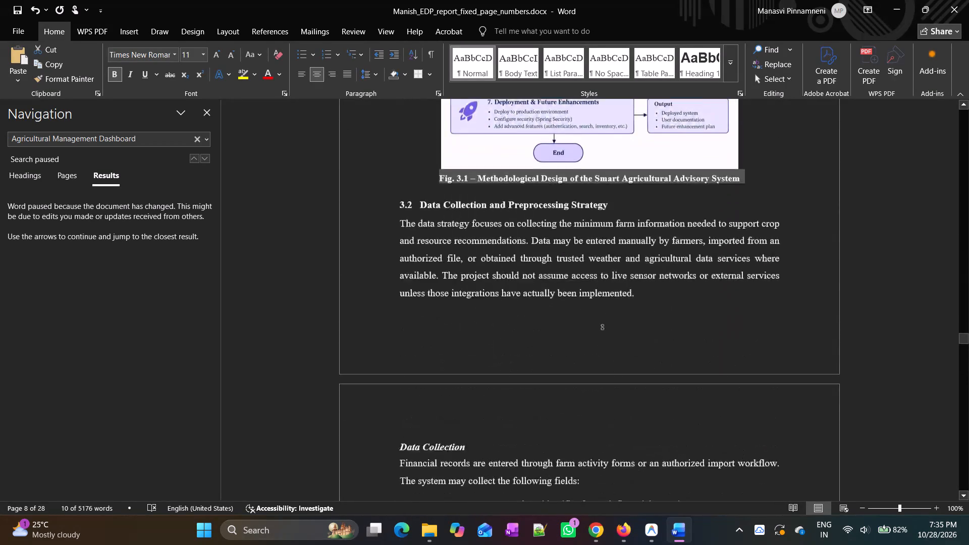
scroll(589, 287, down, 11)
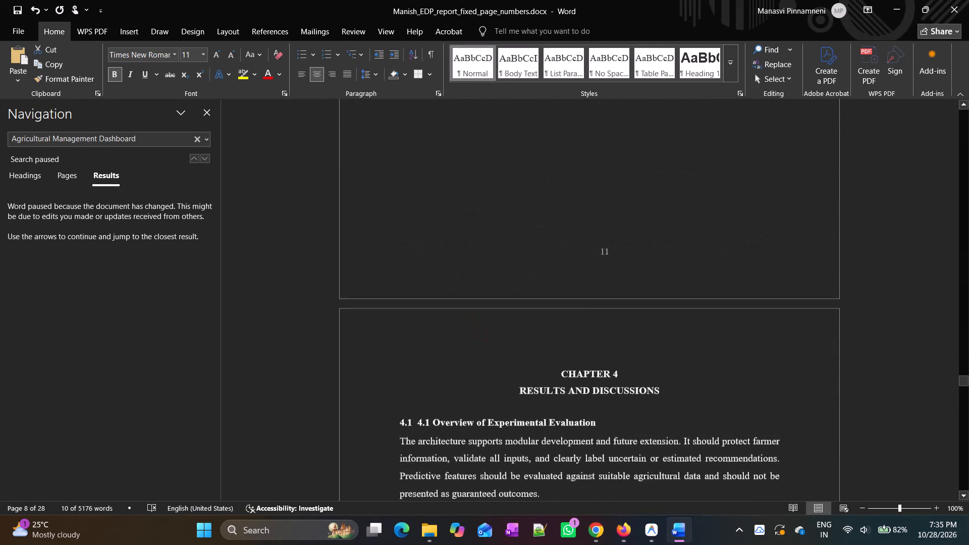
scroll(589, 287, down, 8)
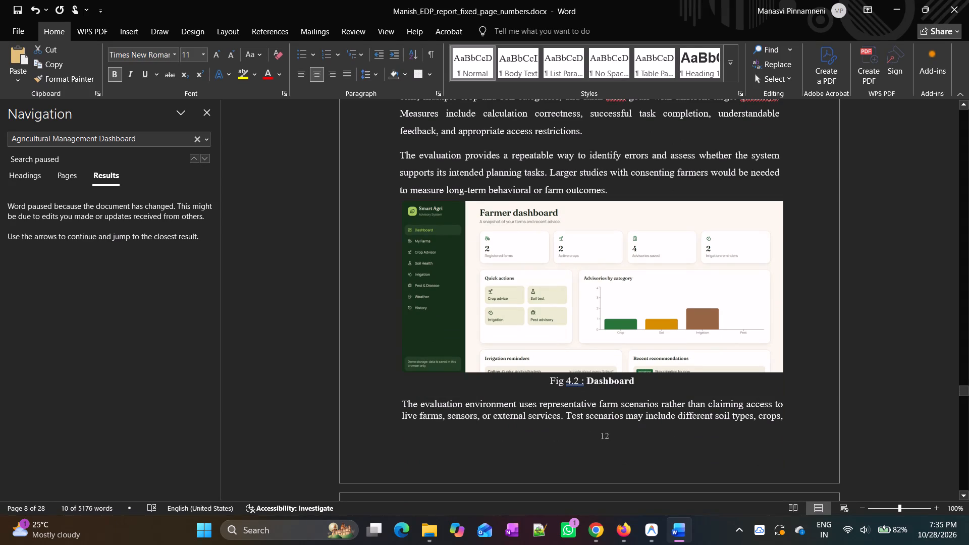
Delete the 3.2 "System Architecture" row from the List of Figures table.
scroll(469, 338, up, 17)
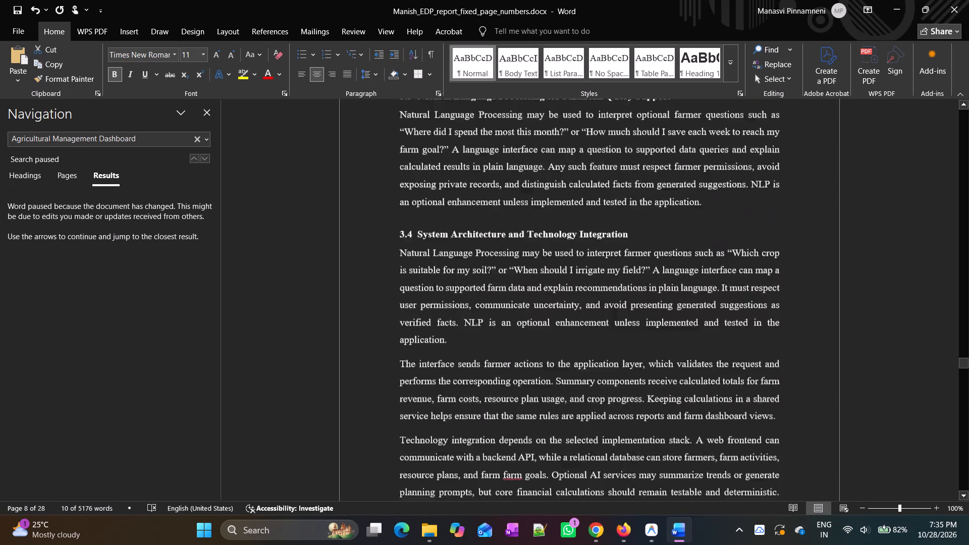
scroll(469, 338, up, 19)
scroll(469, 338, up, 6)
scroll(469, 338, down, 7)
scroll(469, 338, up, 7)
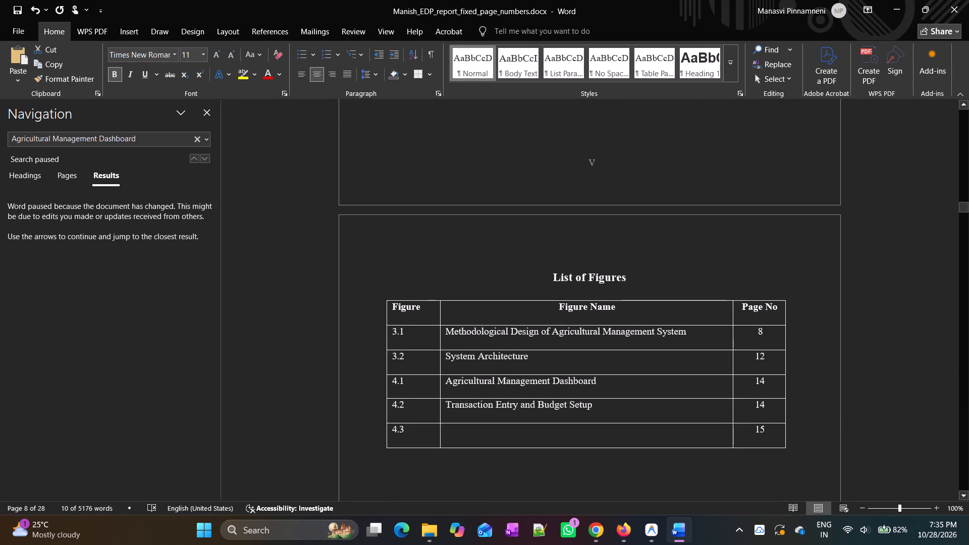
right_click(368, 362)
click(422, 244)
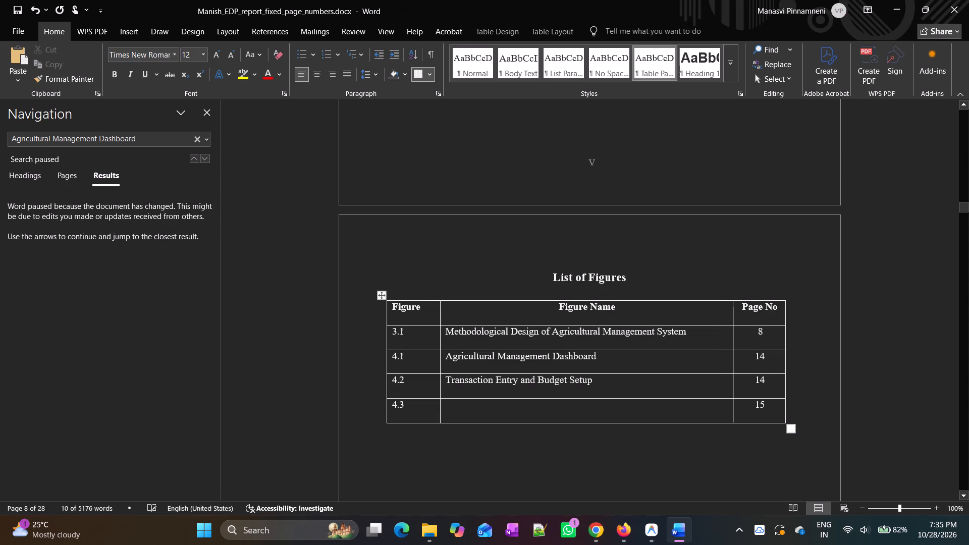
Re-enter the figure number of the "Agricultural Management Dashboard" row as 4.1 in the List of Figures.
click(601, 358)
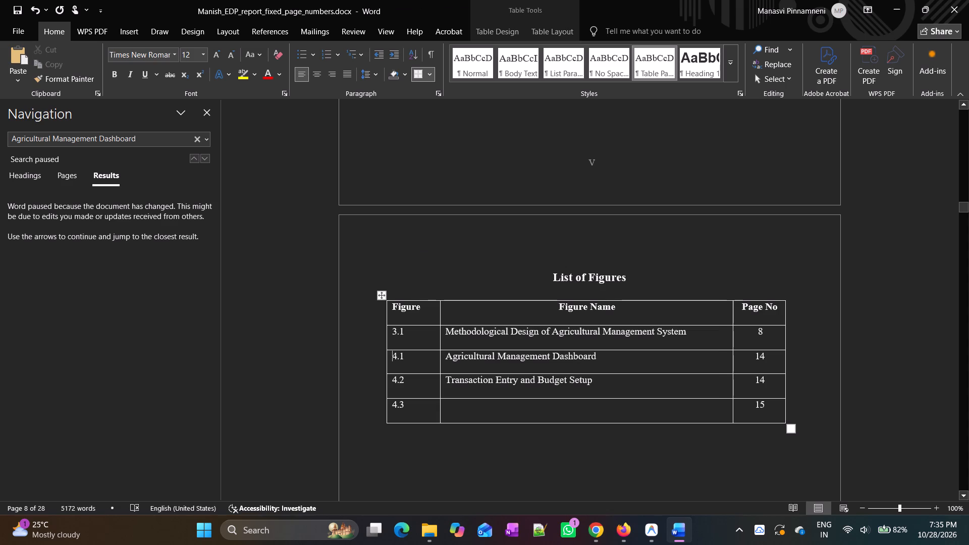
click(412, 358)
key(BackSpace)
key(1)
Renumber the caption below the My farms screenshot in Chapter 4 as Fig 4.2.
scroll(550, 357, down, 20)
scroll(550, 357, down, 7)
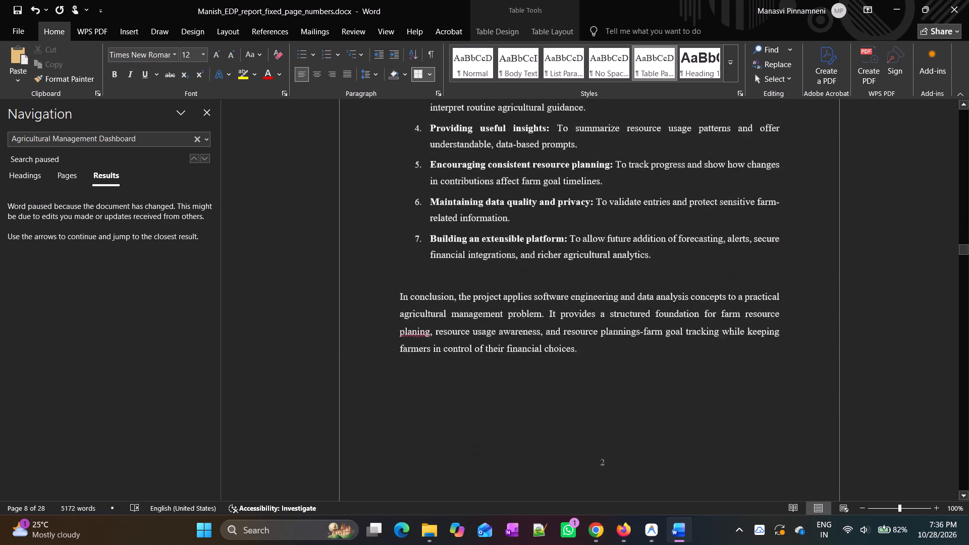
scroll(550, 357, down, 20)
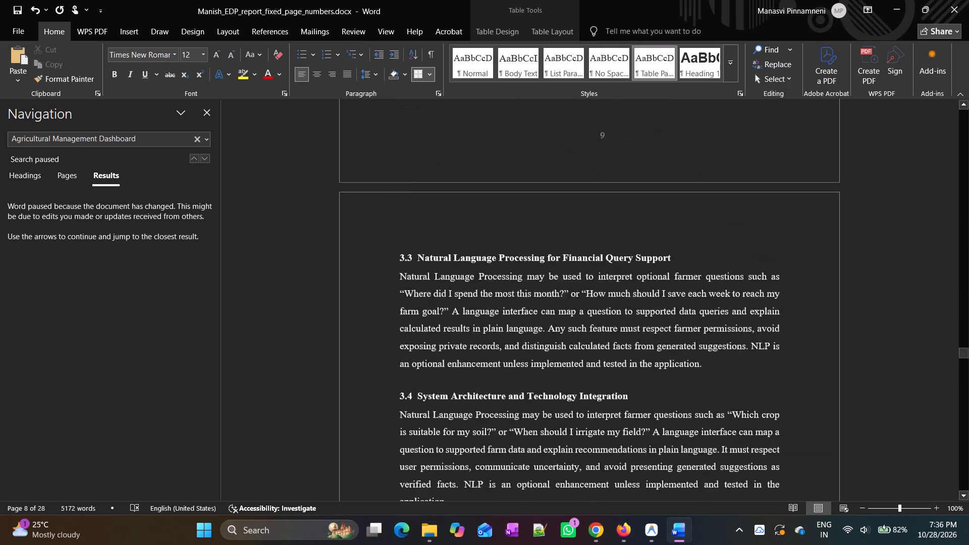
scroll(550, 357, down, 18)
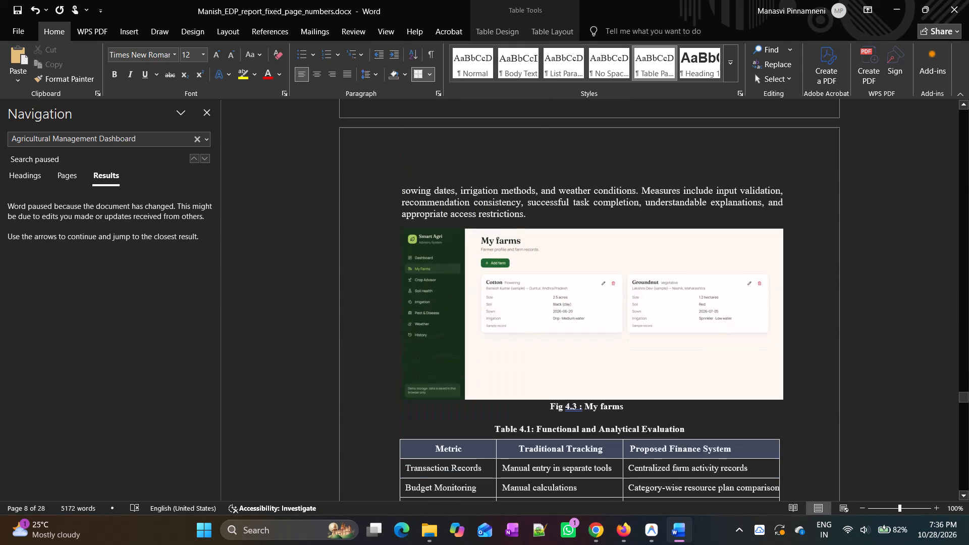
scroll(550, 357, down, 1)
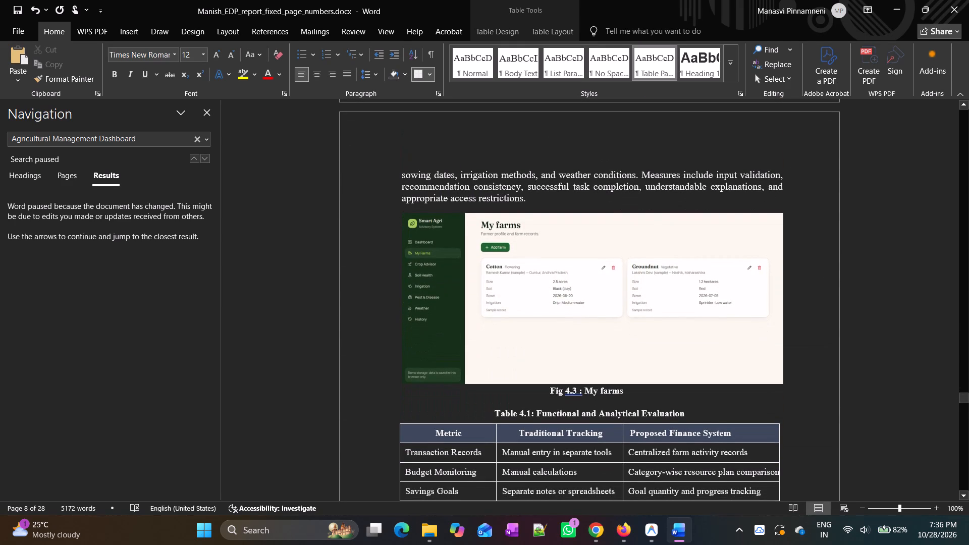
click(580, 395)
click(575, 390)
key(BackSpace)
key(2)
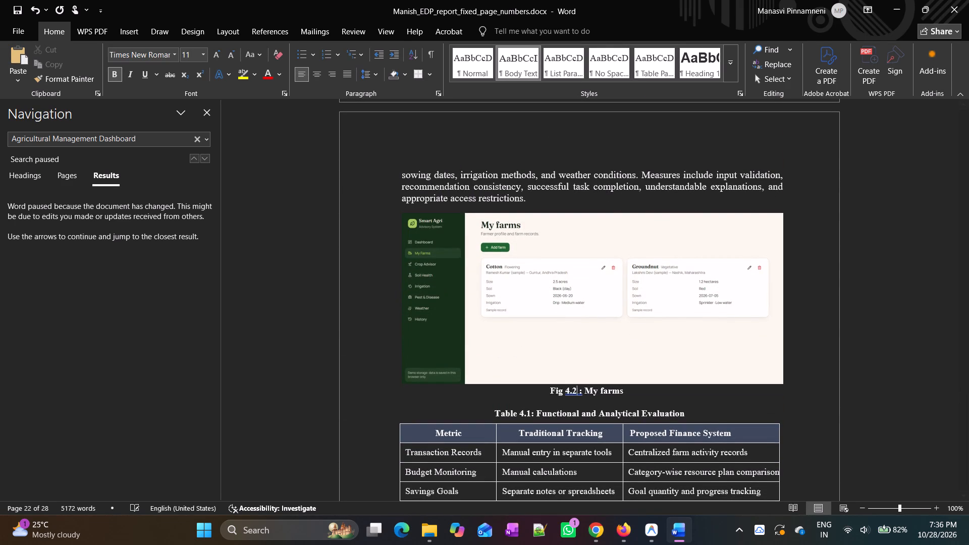
Renumber the caption below the Farmer dashboard screenshot in Chapter 4 as Fig 4.1.
scroll(575, 390, up, 6)
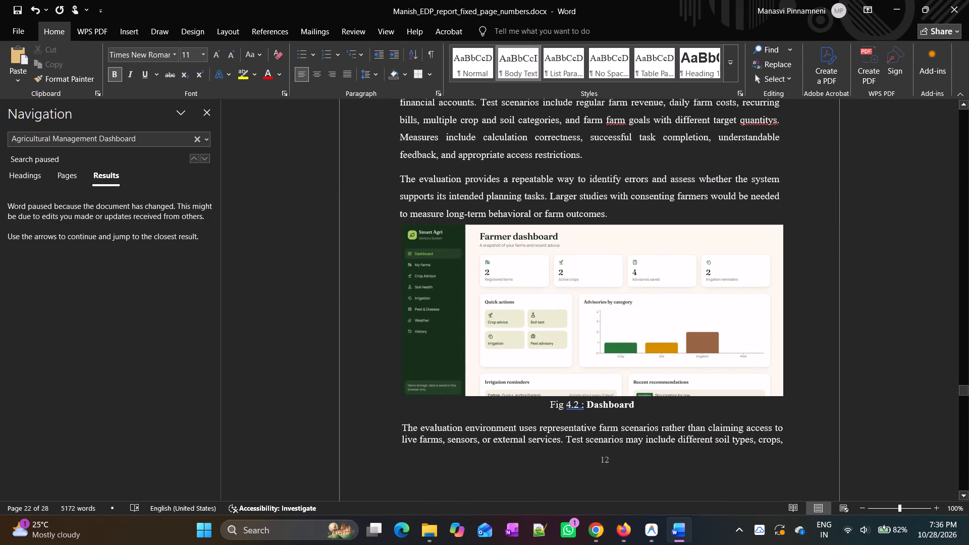
click(579, 402)
key(BackSpace)
key(1)
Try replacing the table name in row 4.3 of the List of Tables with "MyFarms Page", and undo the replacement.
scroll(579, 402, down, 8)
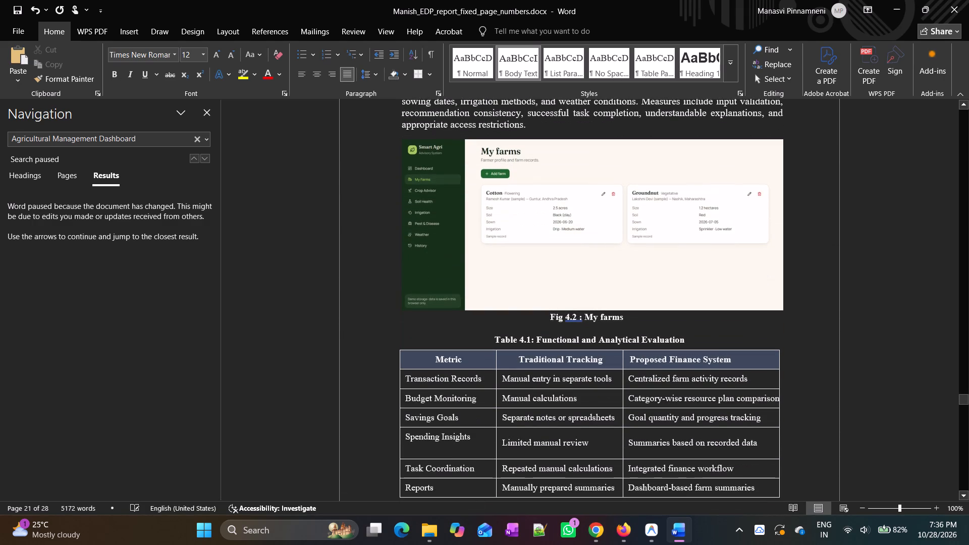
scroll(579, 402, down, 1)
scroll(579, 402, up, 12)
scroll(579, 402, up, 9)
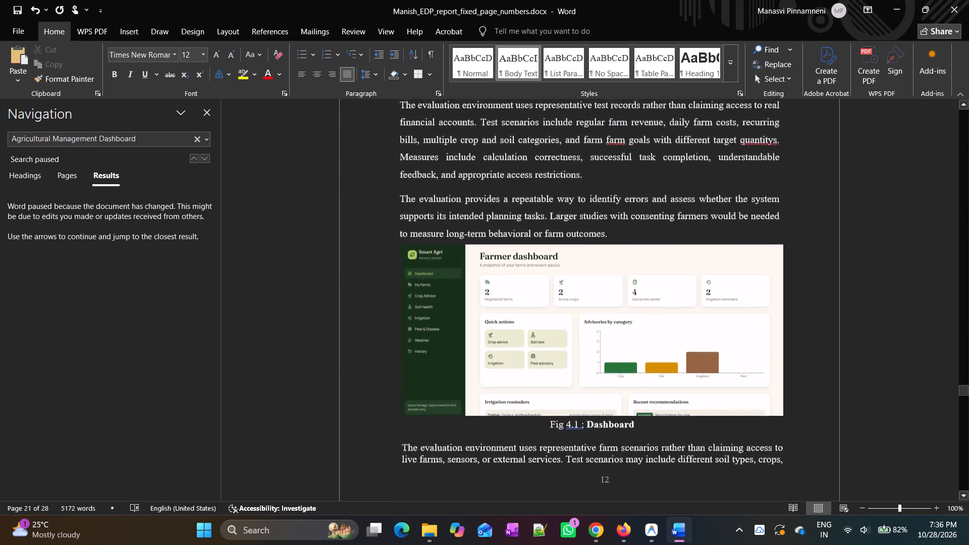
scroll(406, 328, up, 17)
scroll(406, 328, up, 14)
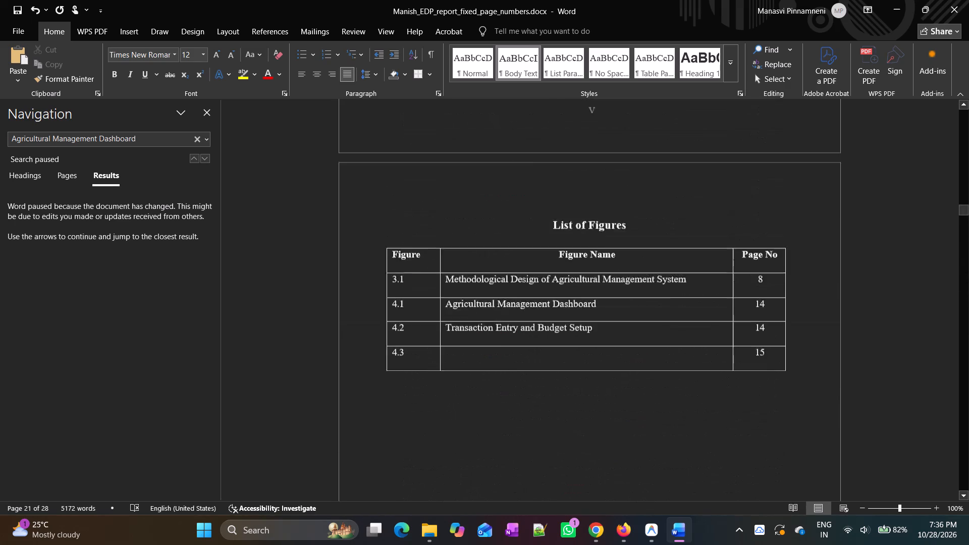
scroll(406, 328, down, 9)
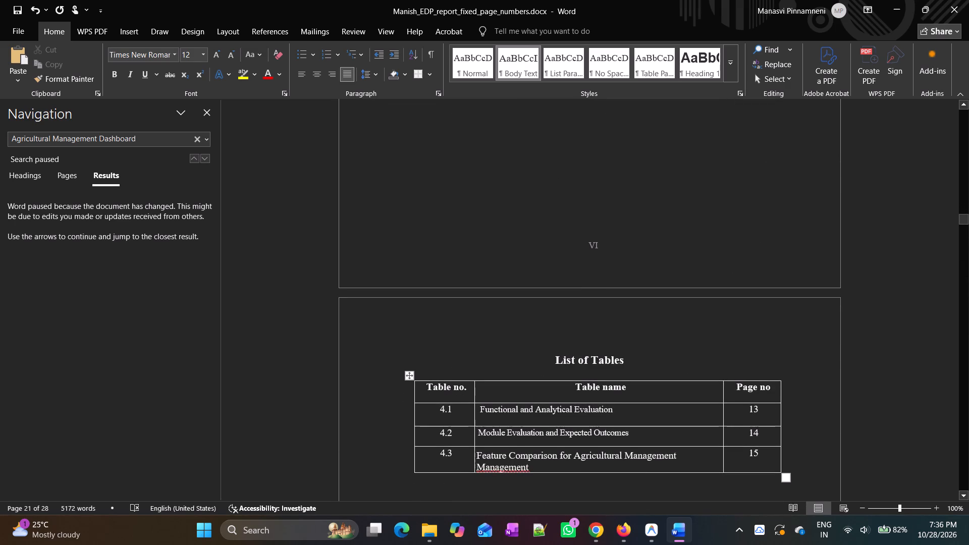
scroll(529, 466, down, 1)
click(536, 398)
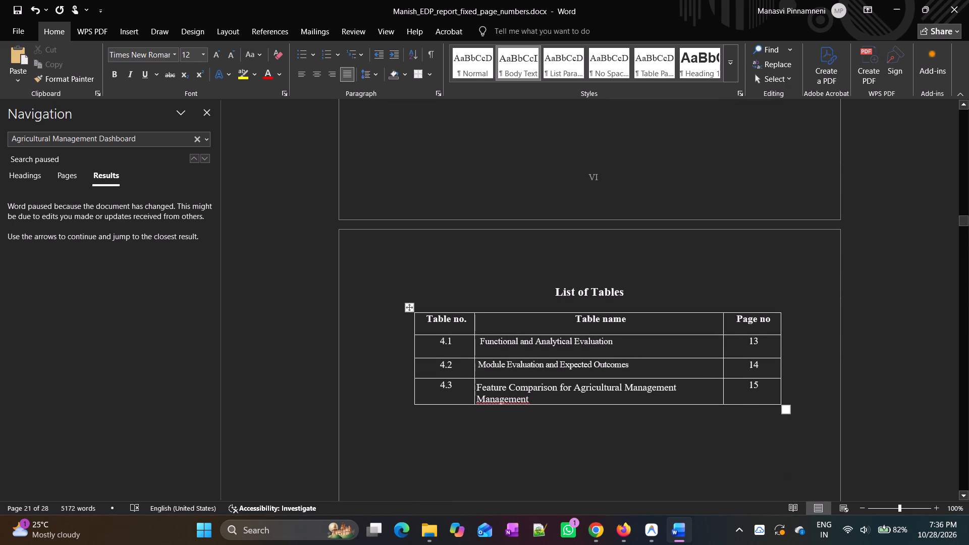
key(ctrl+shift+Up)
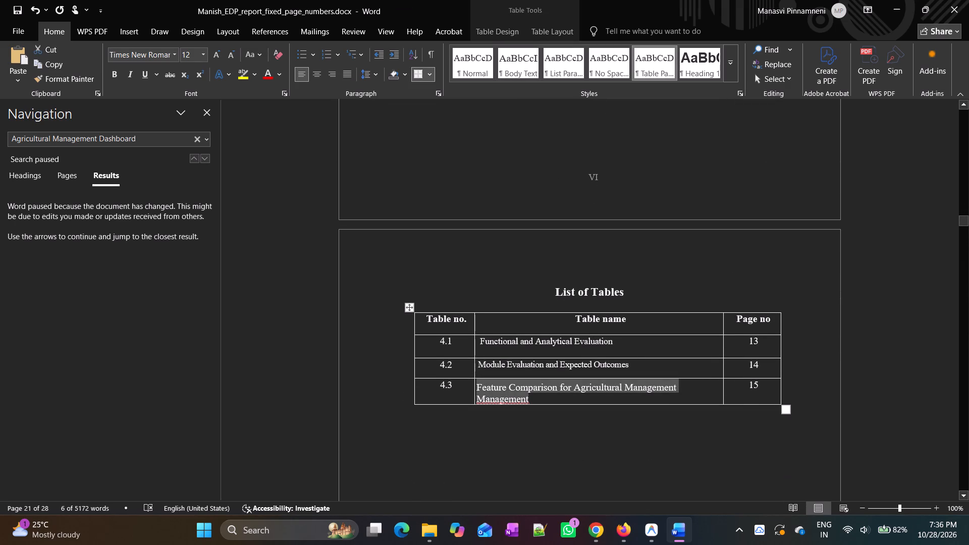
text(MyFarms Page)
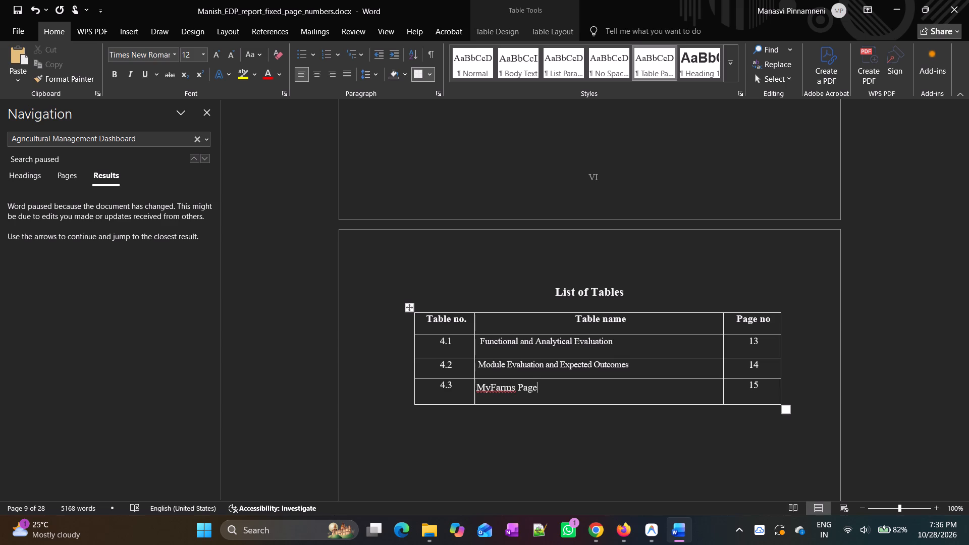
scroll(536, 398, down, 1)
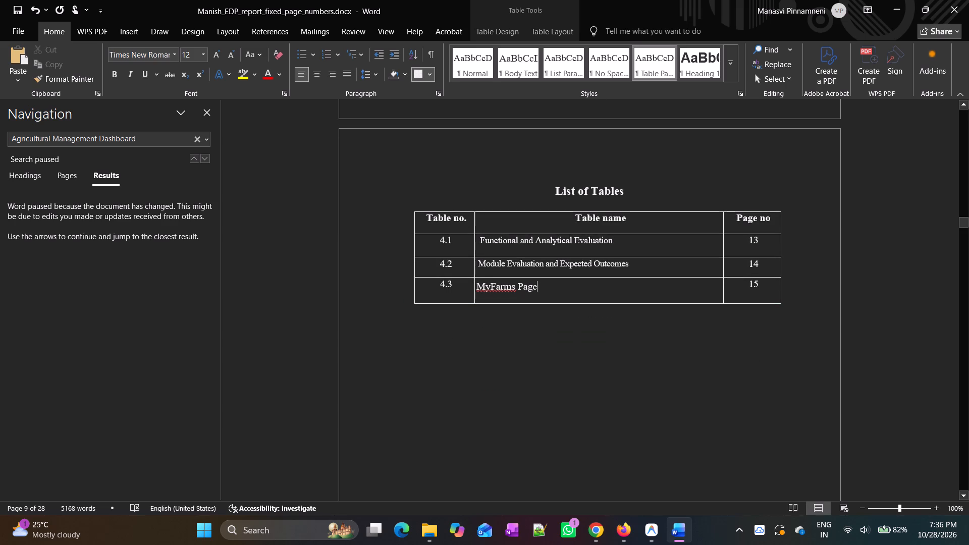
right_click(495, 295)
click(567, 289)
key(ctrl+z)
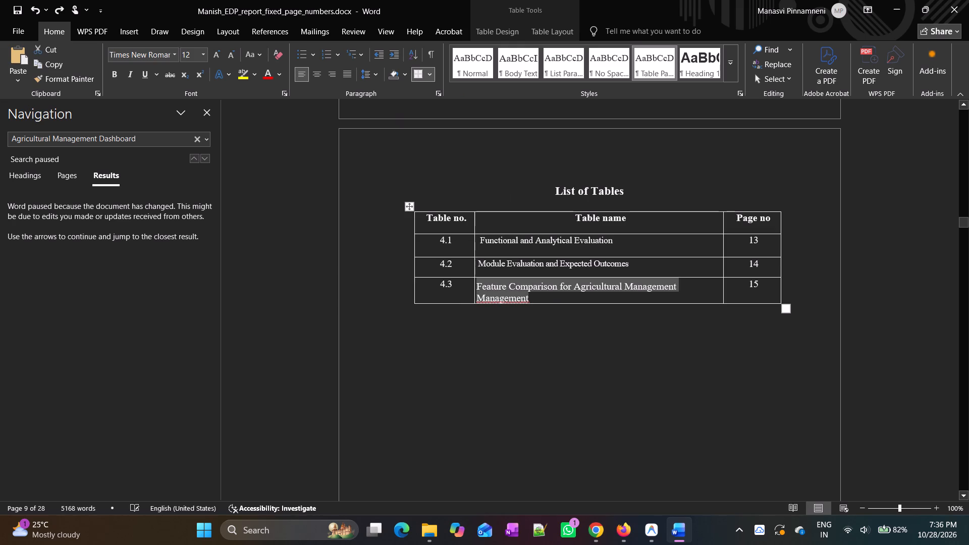
Replace the figure name "Transaction Entry and Budget Setup" in the 4.2 row of the List of Figures with "My Farms page".
scroll(449, 272, up, 10)
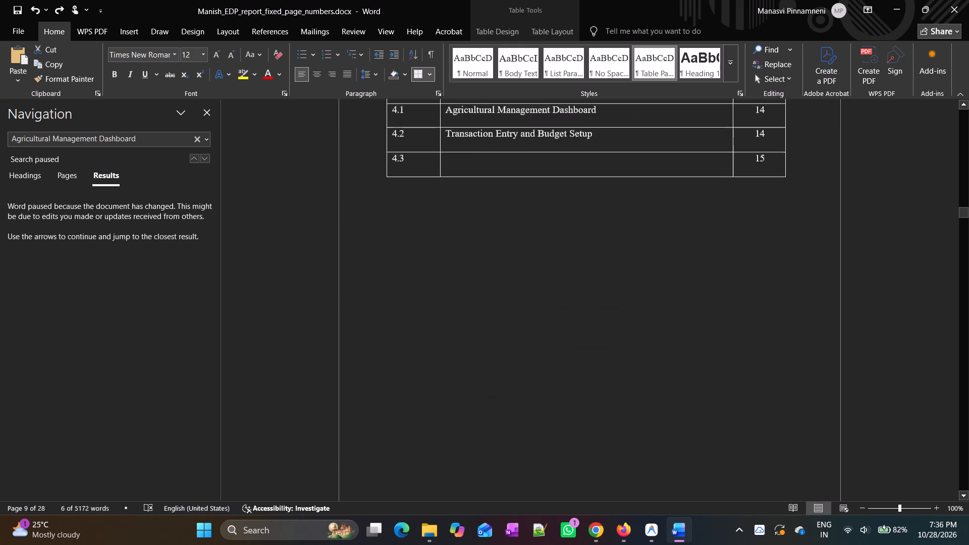
scroll(449, 272, up, 2)
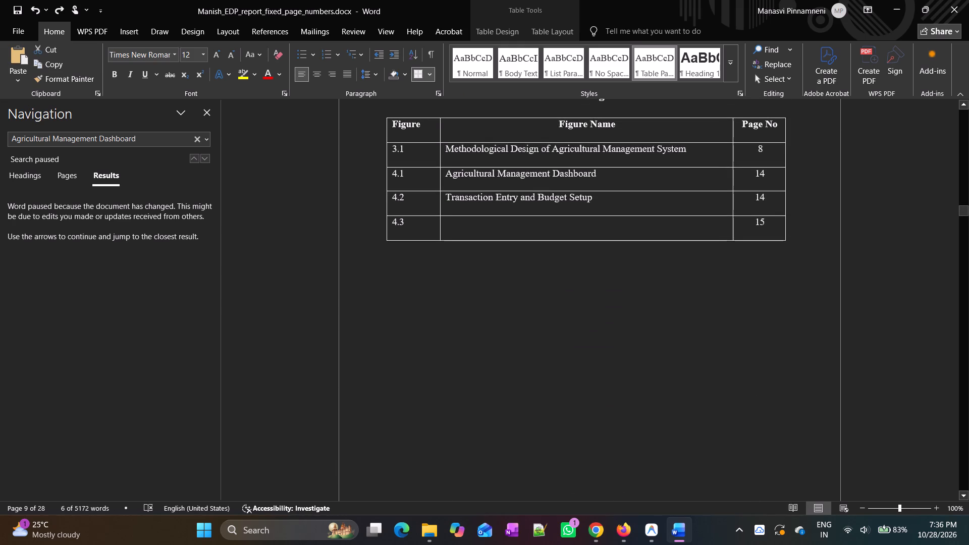
click(609, 202)
key(ctrl+shift+Up)
text(My Farms page)
Delete the 4.3 row with the empty figure name from the List of Figures table.
click(364, 228)
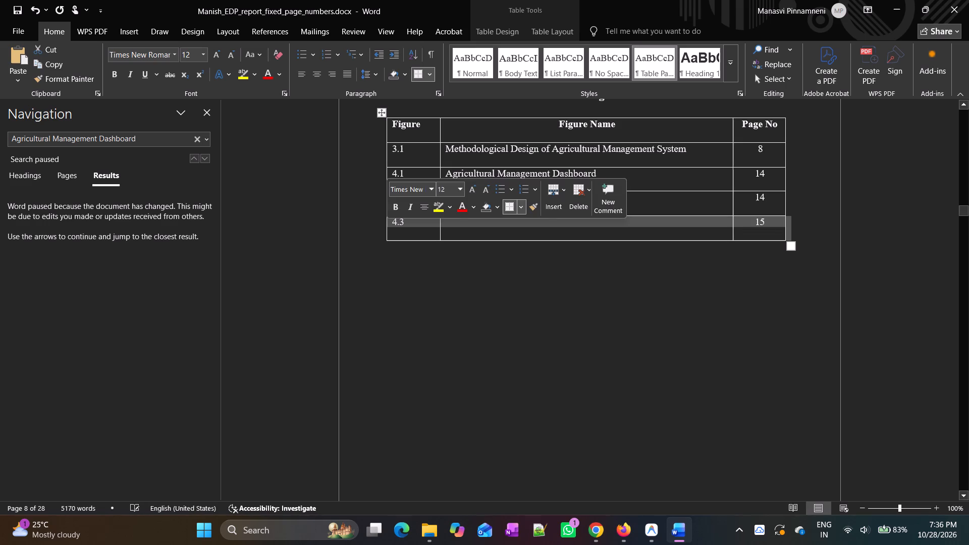
right_click(365, 226)
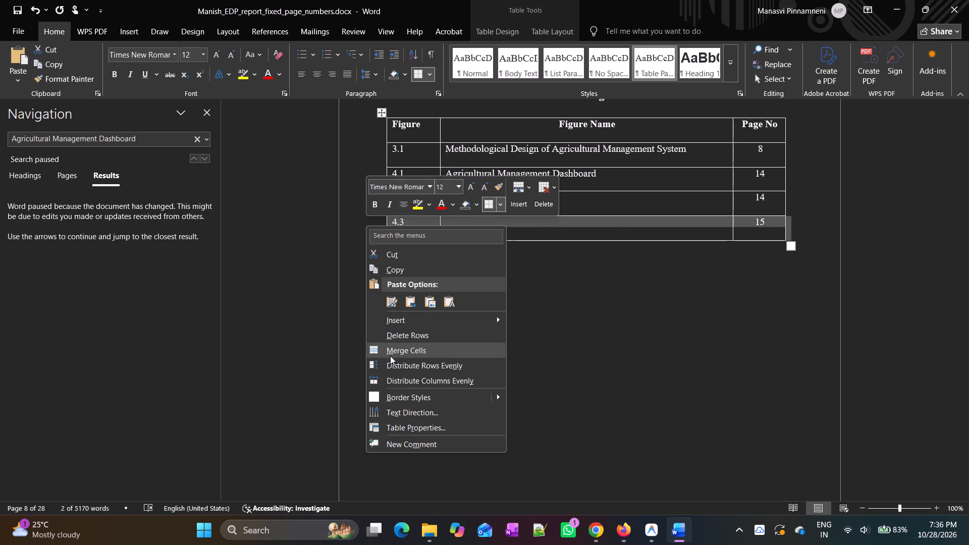
click(415, 340)
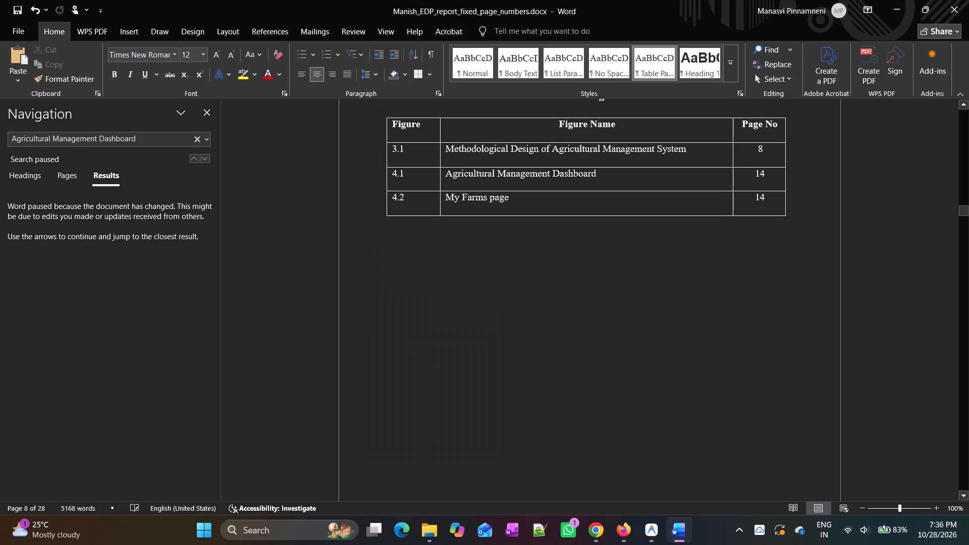
Save the edited report.
scroll(542, 308, up, 1)
scroll(542, 308, down, 3)
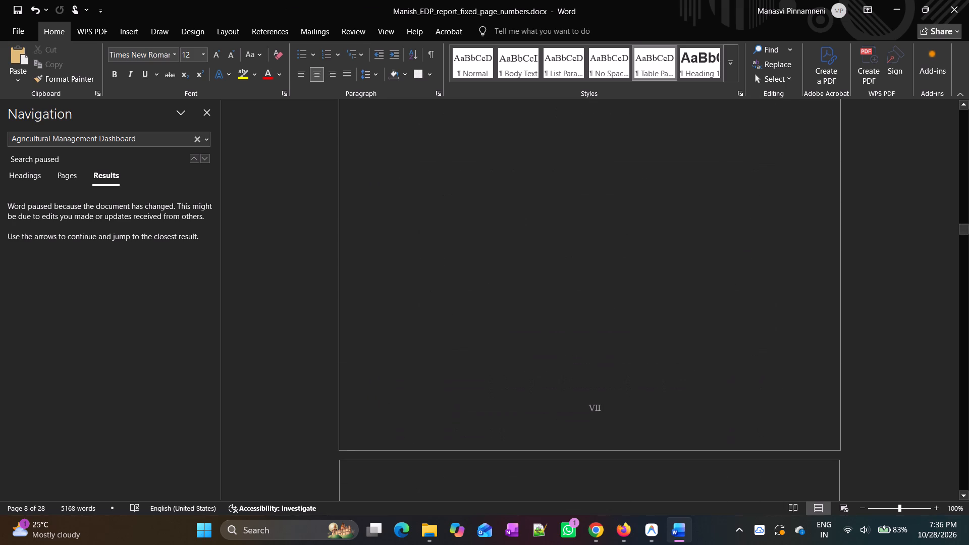
scroll(542, 308, down, 6)
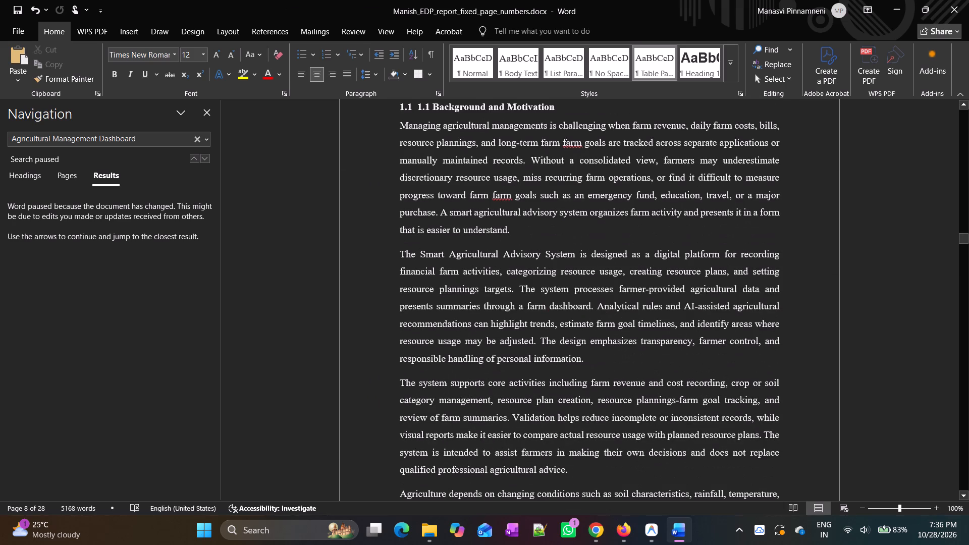
key(ctrl+s)
key(ctrl+s)
Switch to iLovePDF in Chrome and convert Manish_EDP_report_fixed_page_numbers.docx from Downloads to PDF.
click(598, 527)
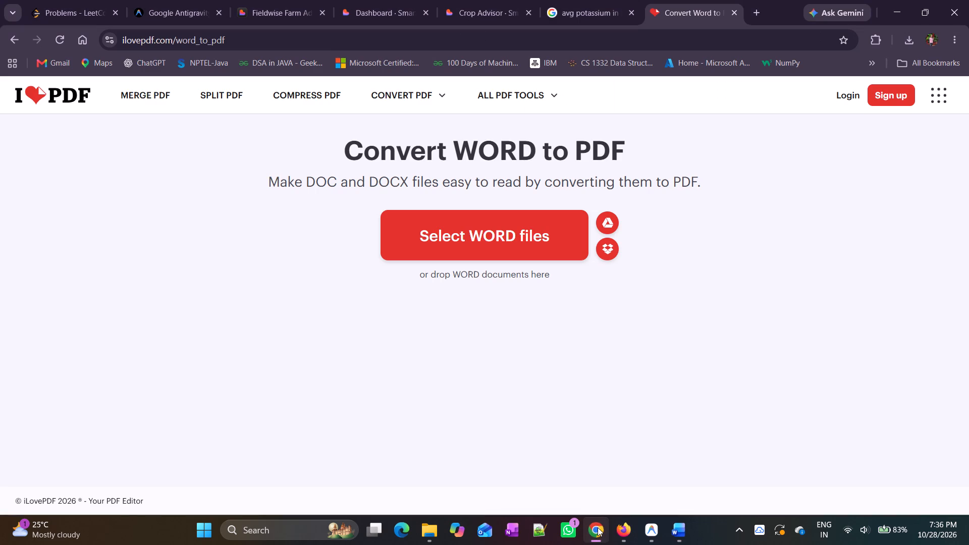
click(470, 229)
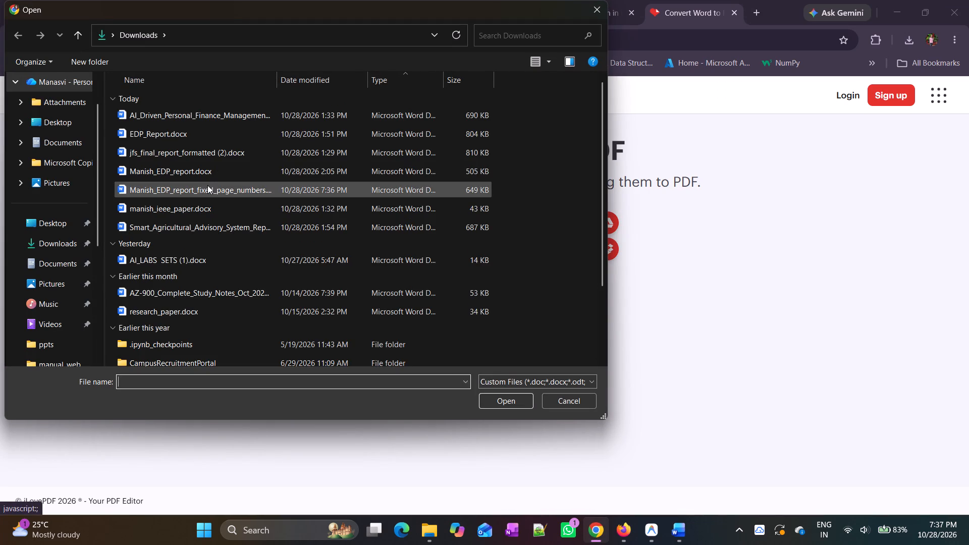
double_click(207, 185)
click(797, 457)
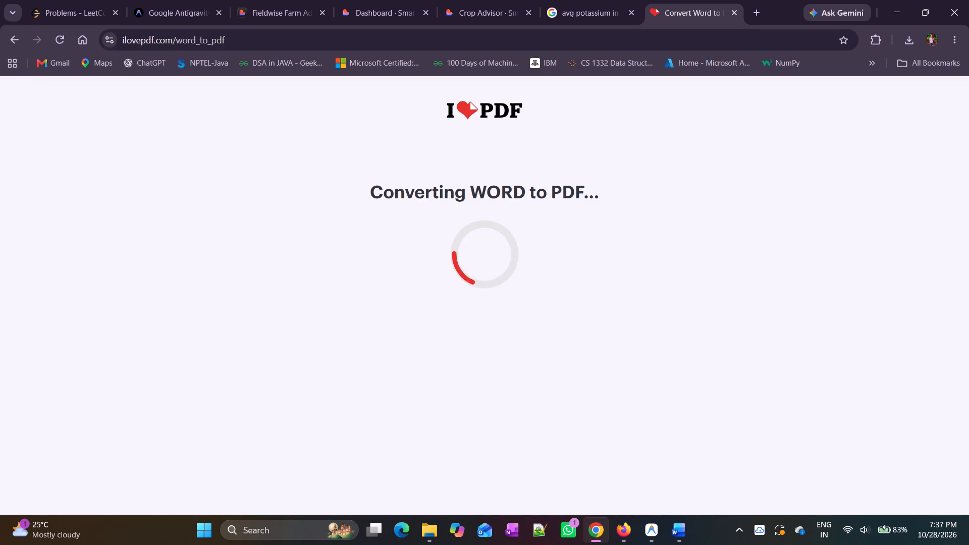
Open the Smart_Agricultural_Advisory_System report document from Downloads, look over its beginning, close it, and return to the Downloads folder.
click(429, 544)
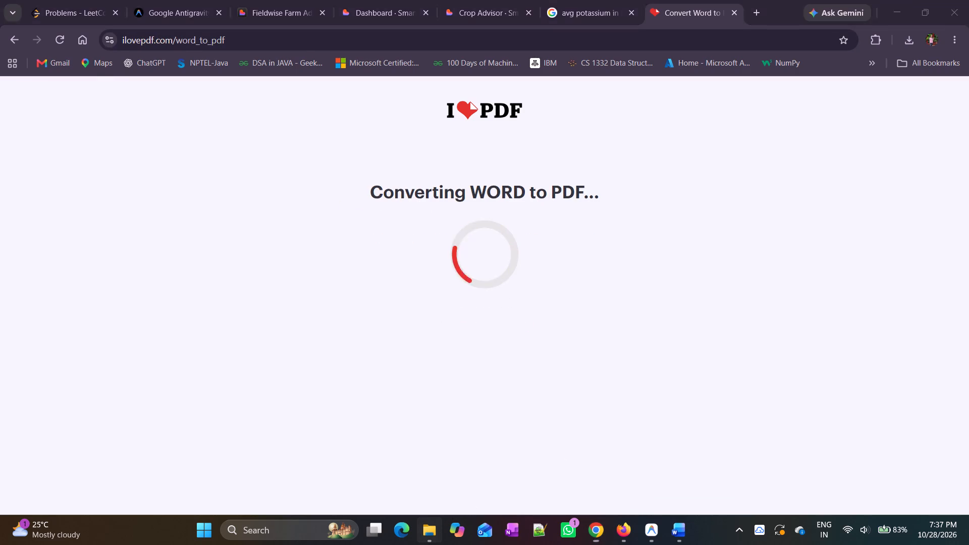
click(110, 297)
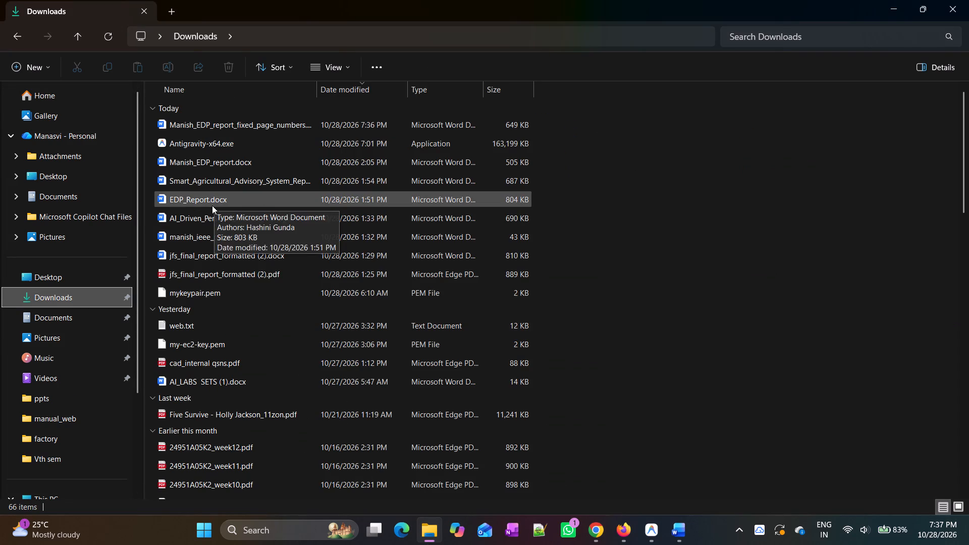
double_click(194, 185)
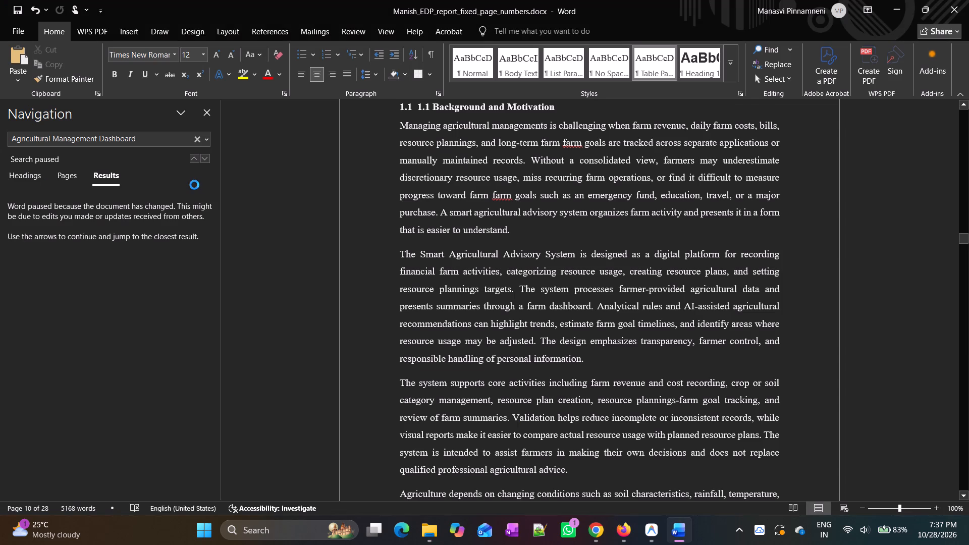
scroll(449, 245, down, 4)
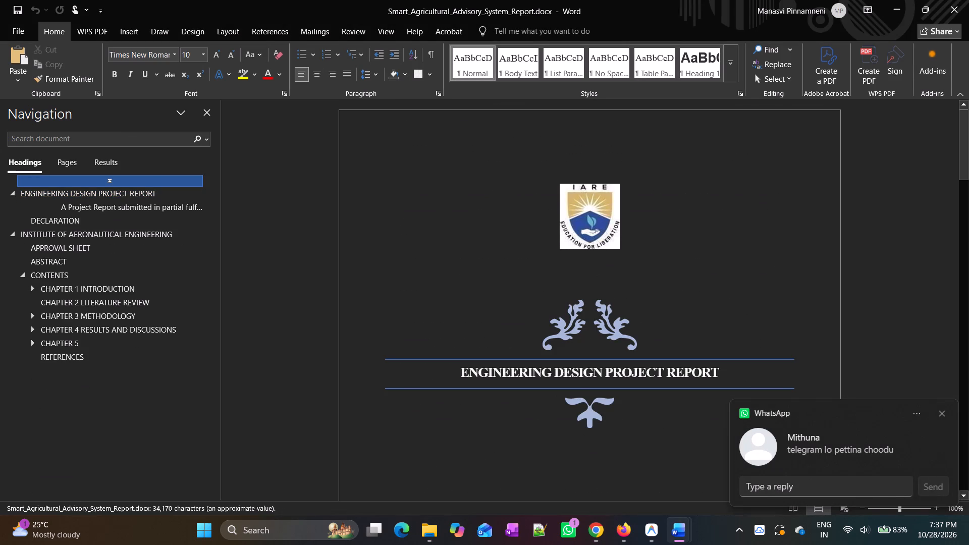
scroll(449, 245, down, 20)
scroll(449, 245, down, 10)
scroll(482, 348, down, 5)
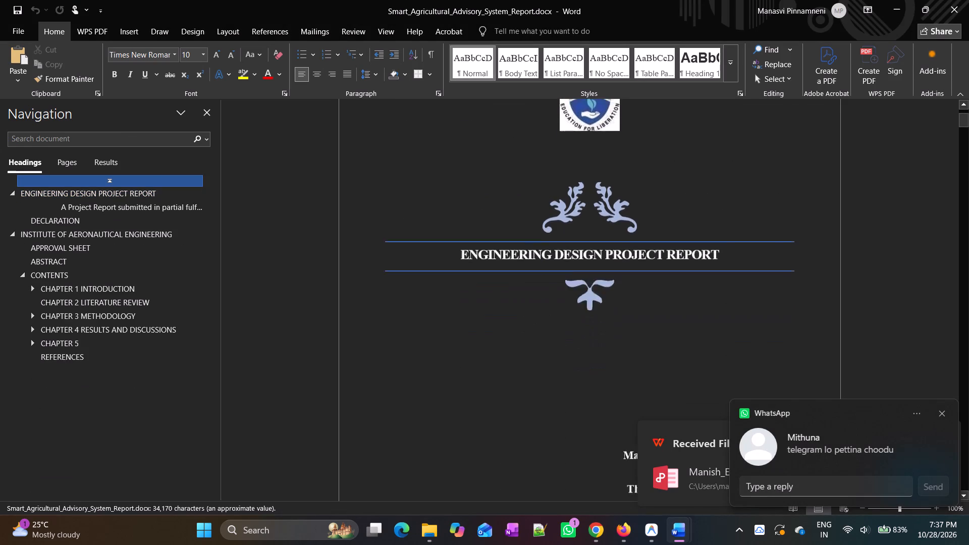
scroll(482, 348, down, 4)
click(968, 0)
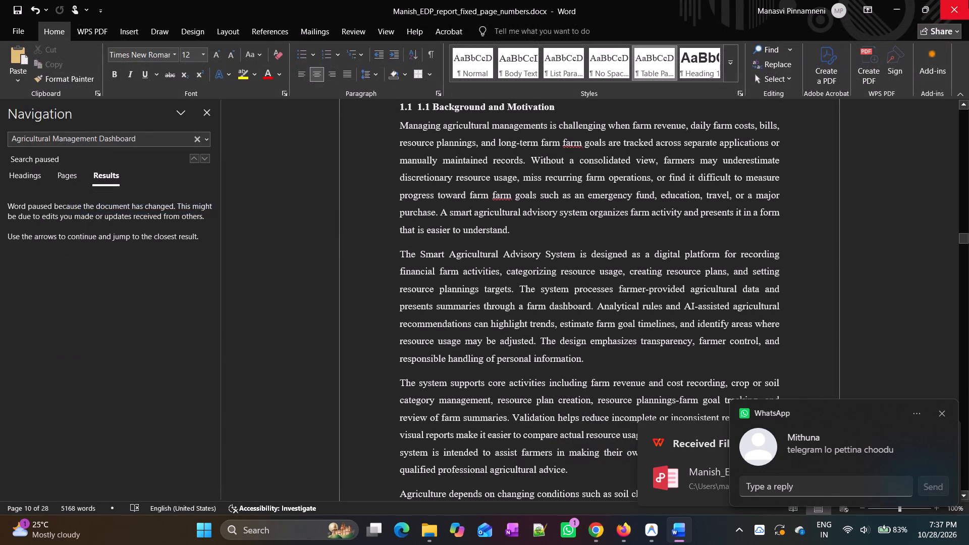
key(alt+Tab)
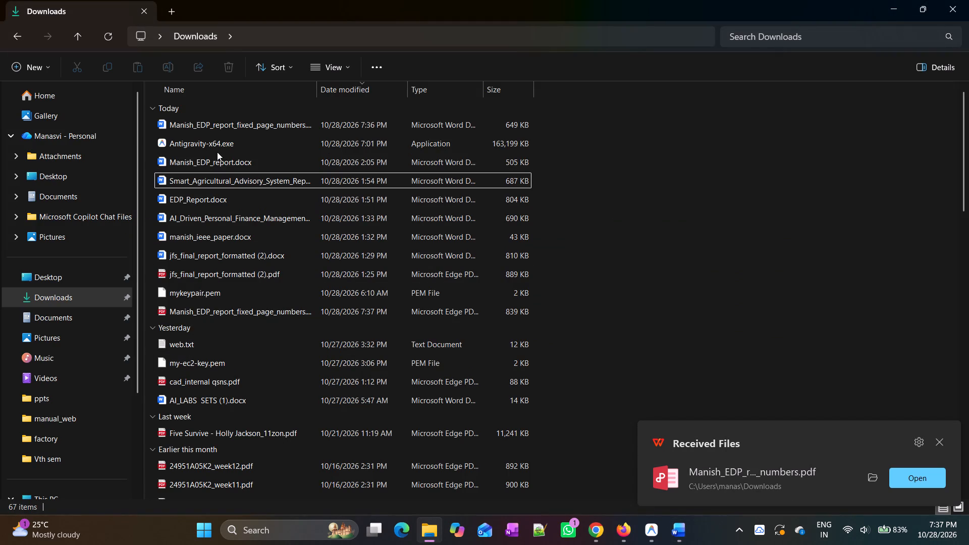
Open Manish_EDP_report.docx from Downloads and look through it from the front pages to Section 4.3.
double_click(217, 161)
scroll(432, 275, down, 6)
scroll(432, 275, right, 1)
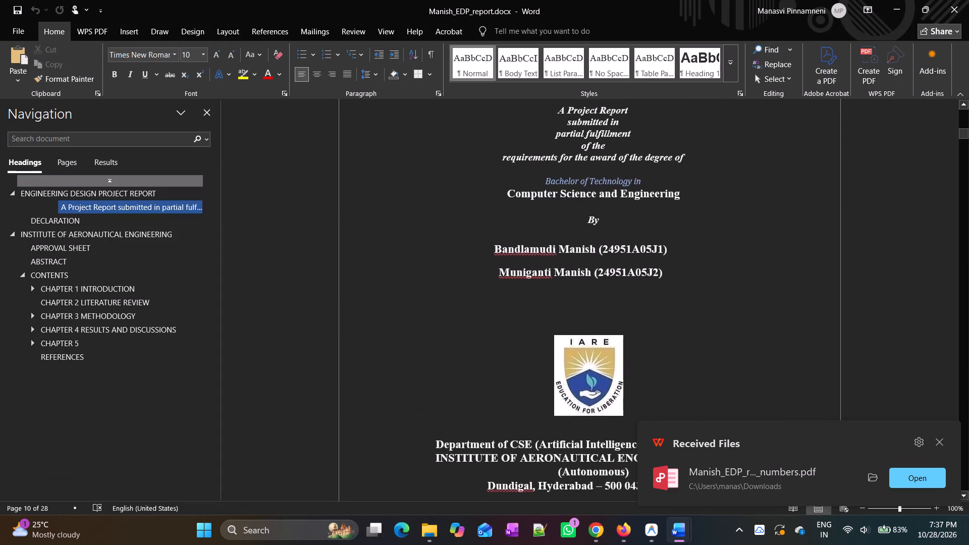
scroll(432, 275, right, 1)
scroll(432, 275, down, 18)
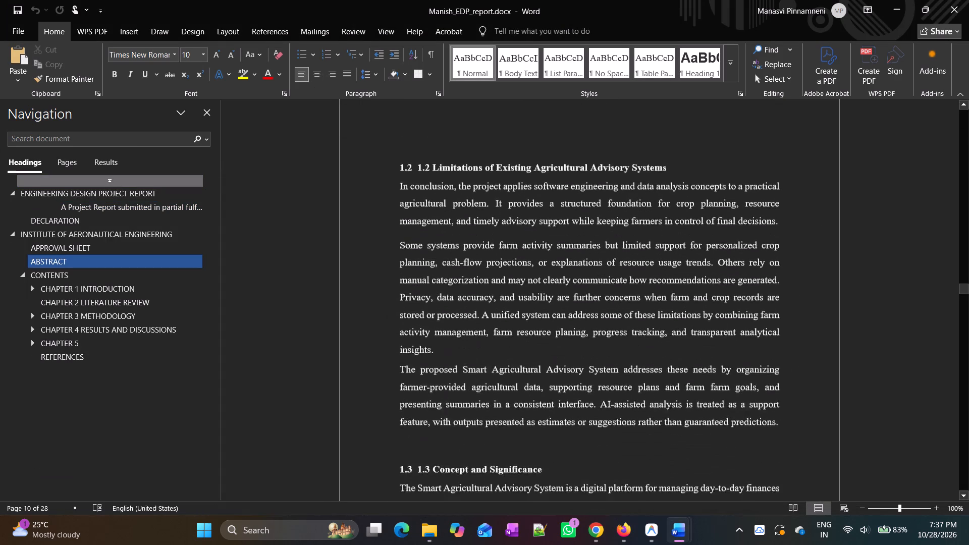
scroll(432, 275, down, 20)
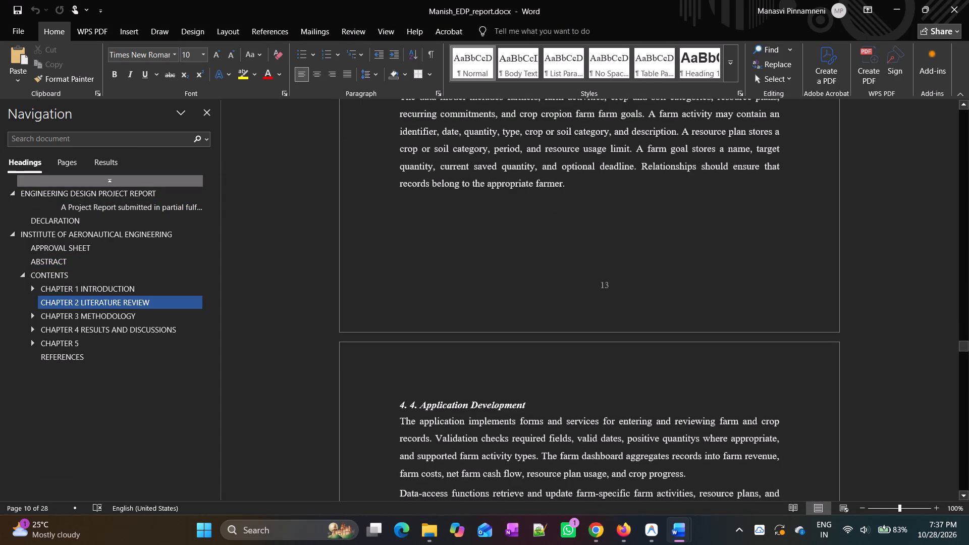
scroll(432, 275, down, 12)
scroll(432, 275, up, 6)
scroll(432, 275, right, 1)
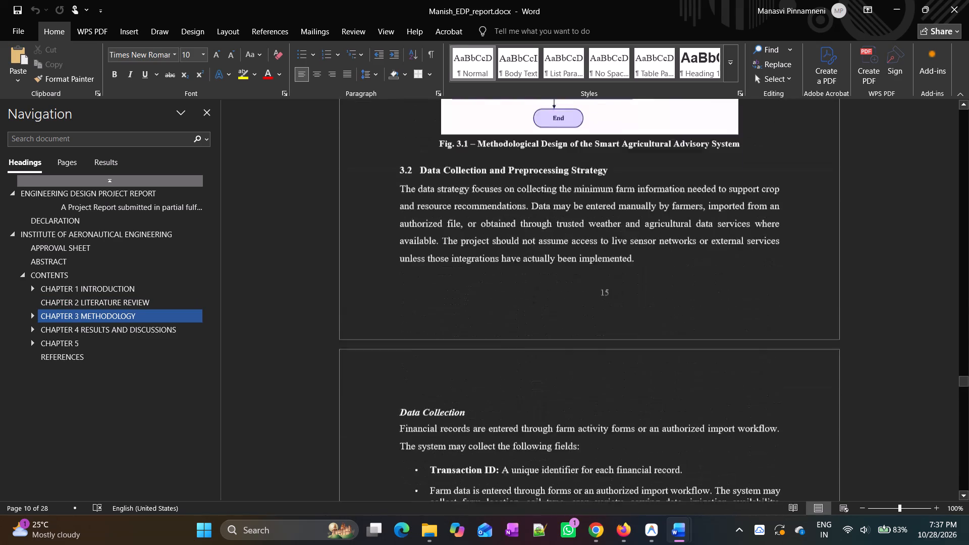
scroll(432, 275, right, 1)
scroll(432, 275, down, 11)
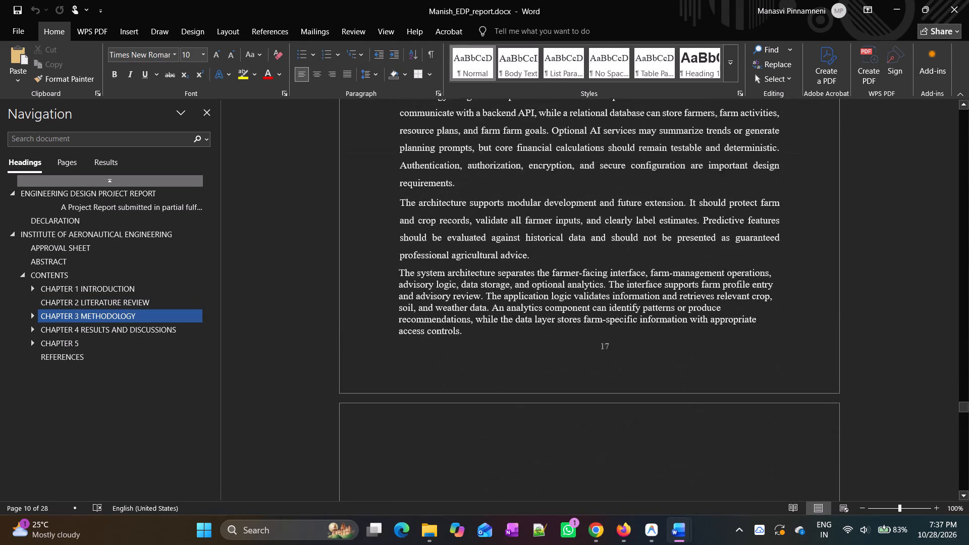
scroll(432, 275, down, 17)
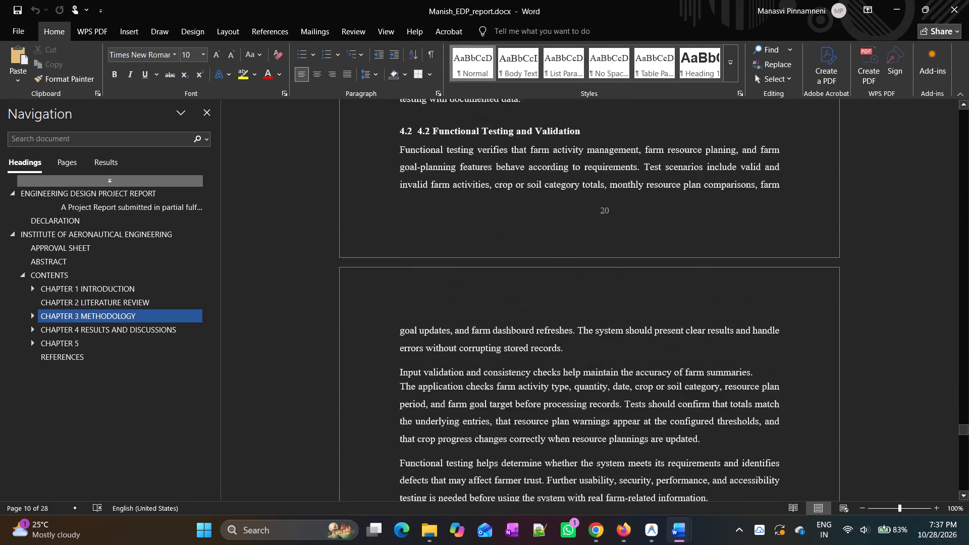
scroll(432, 275, down, 4)
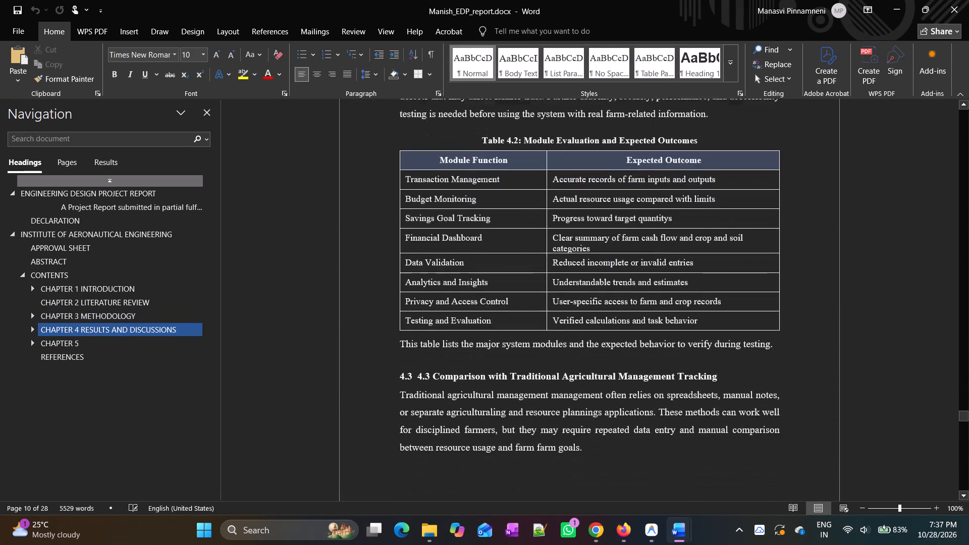
scroll(432, 275, down, 1)
Switch to Manish_EDP_report_fixed_page_numbers.docx and look through Chapters 3 and 4 for comparison.
key(alt+Tab)
key(alt+Tab)
key(alt+Tab)
key(alt+Tab)
key(alt+Tab)
key(alt+Tab)
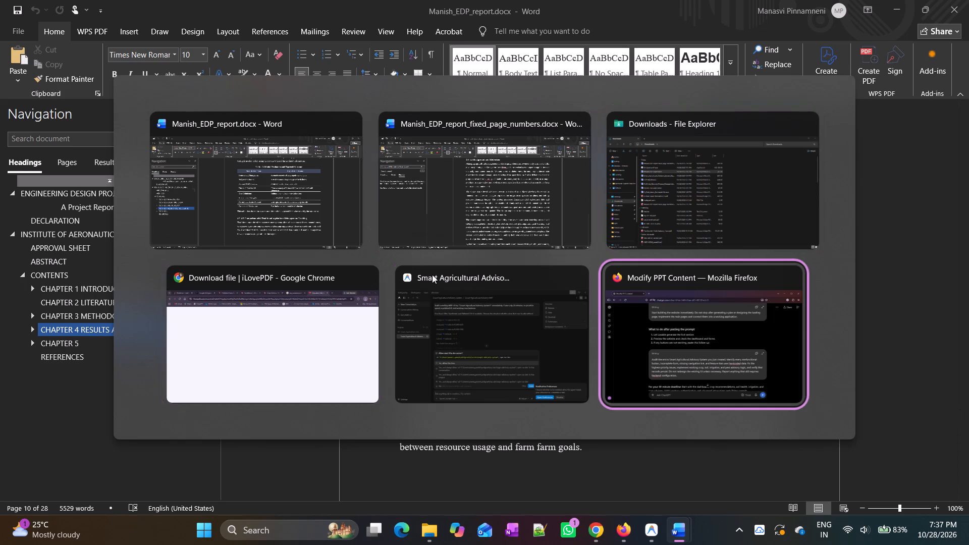
key(alt+Tab)
scroll(432, 275, down, 19)
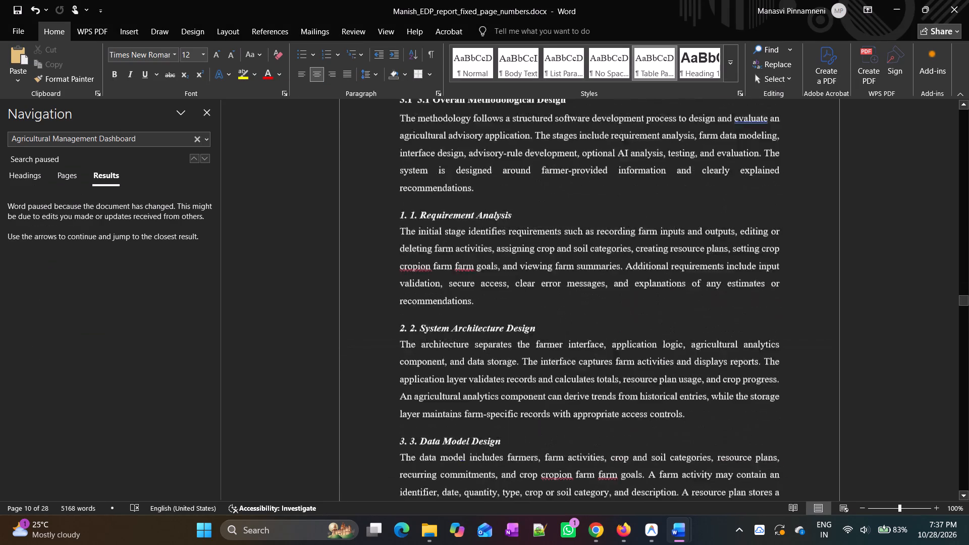
scroll(432, 275, down, 10)
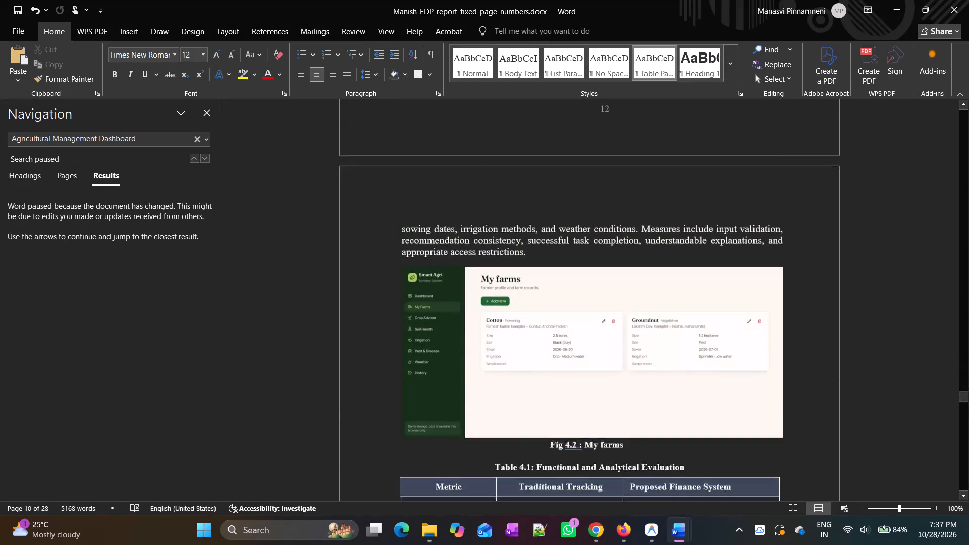
scroll(432, 275, down, 7)
Return to Manish_EDP_report.docx, look through the rest to the references, and close it.
key(alt+Tab)
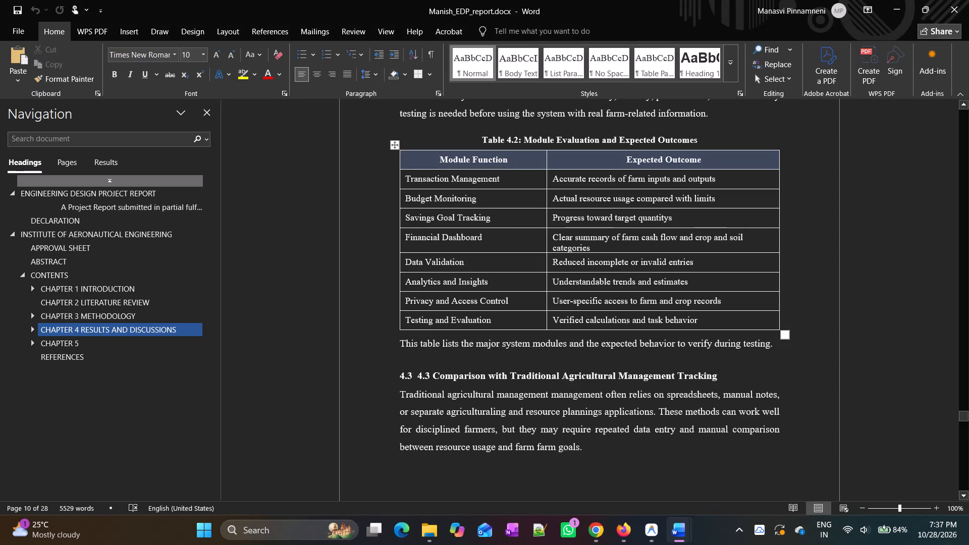
scroll(432, 275, down, 14)
scroll(432, 275, down, 7)
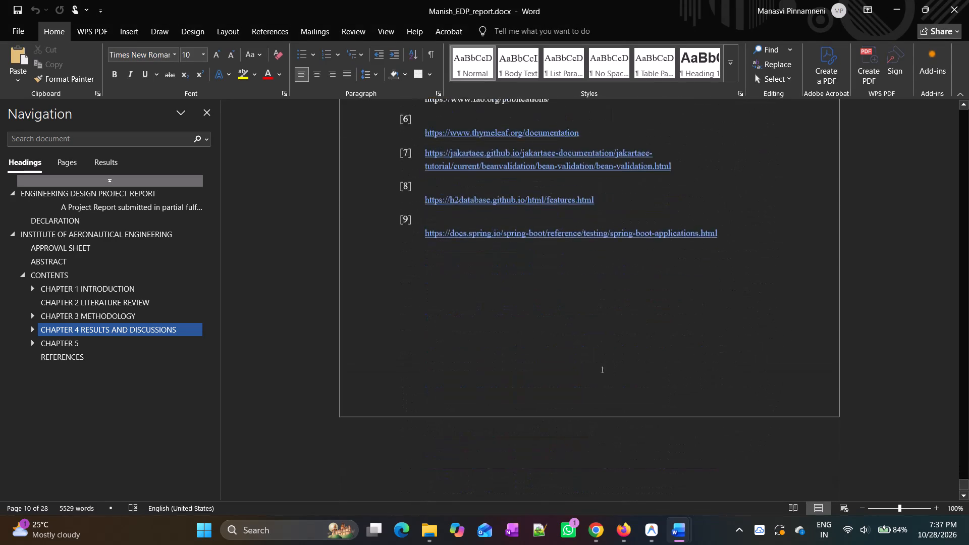
scroll(432, 275, down, 2)
click(968, 0)
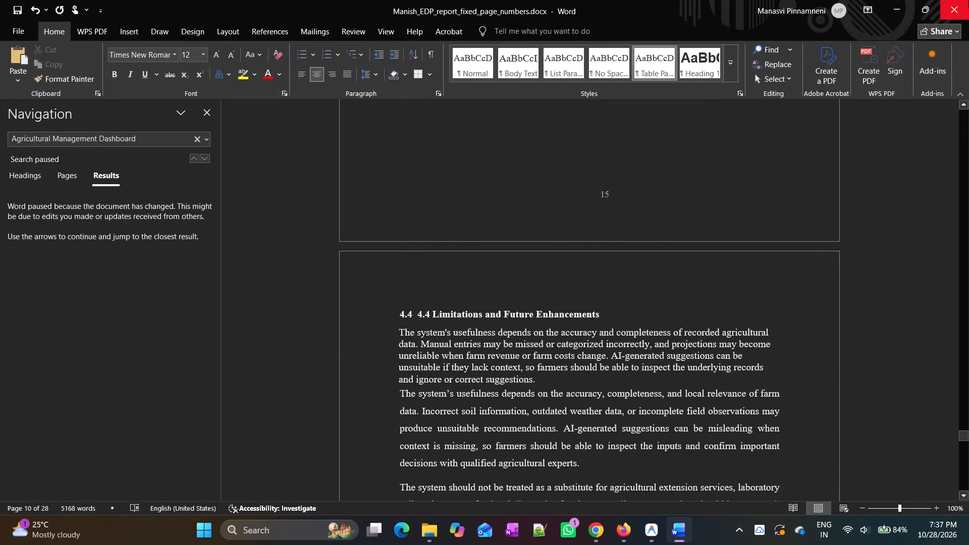
Reopen Manish_EDP_report.docx from Downloads, check its approval sheet and Chapter 1 pages, and close it.
key(alt+Tab)
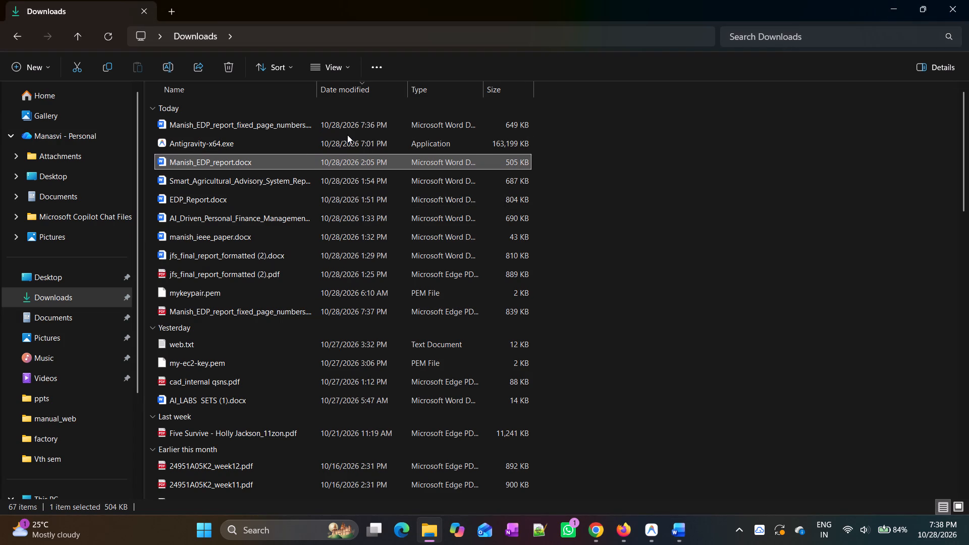
double_click(281, 160)
scroll(499, 332, down, 10)
scroll(499, 332, down, 12)
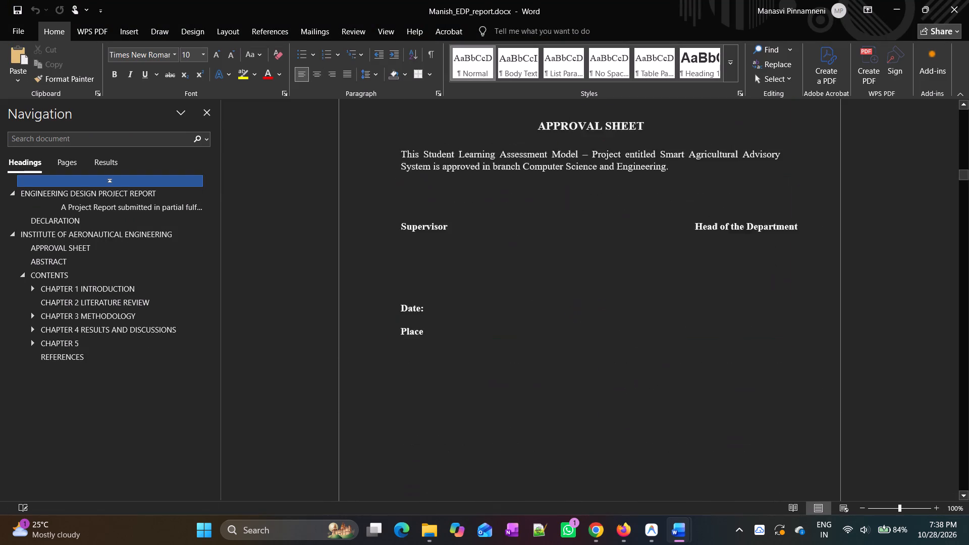
scroll(499, 332, down, 13)
scroll(499, 332, up, 6)
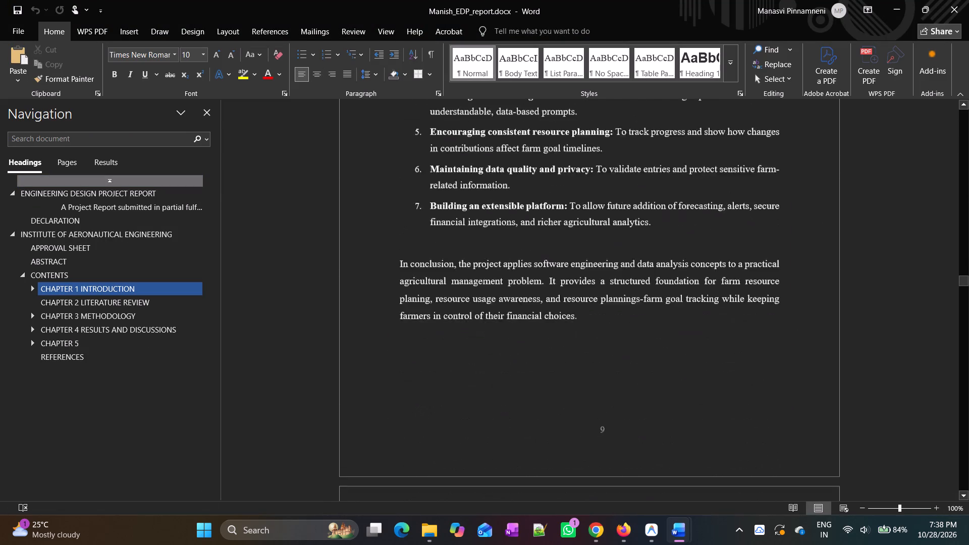
scroll(499, 332, up, 3)
click(968, 0)
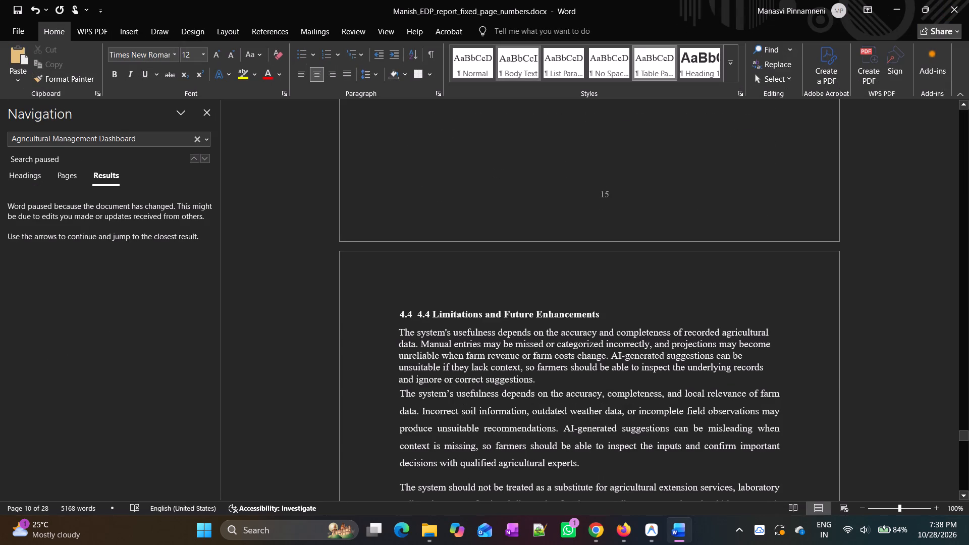
Delete Manish_EDP_report.docx from the Downloads folder.
key(alt+Tab)
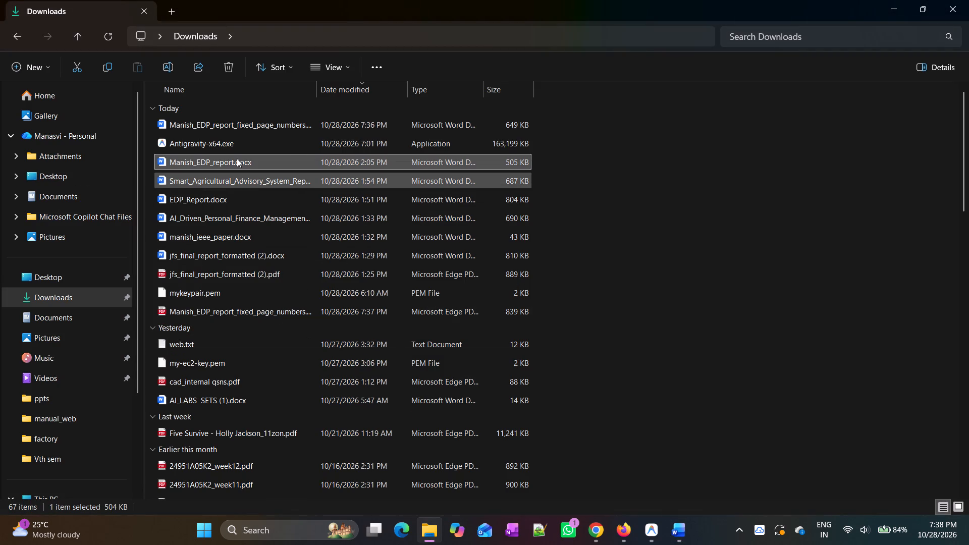
key(Delete)
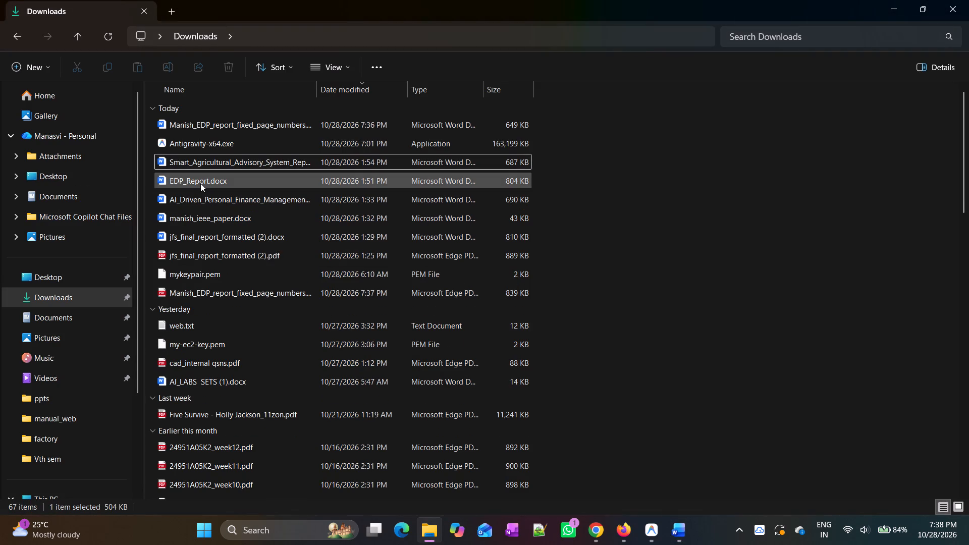
Open manish_ieee_paper.docx from Downloads, look over its first pages, and close it.
double_click(209, 222)
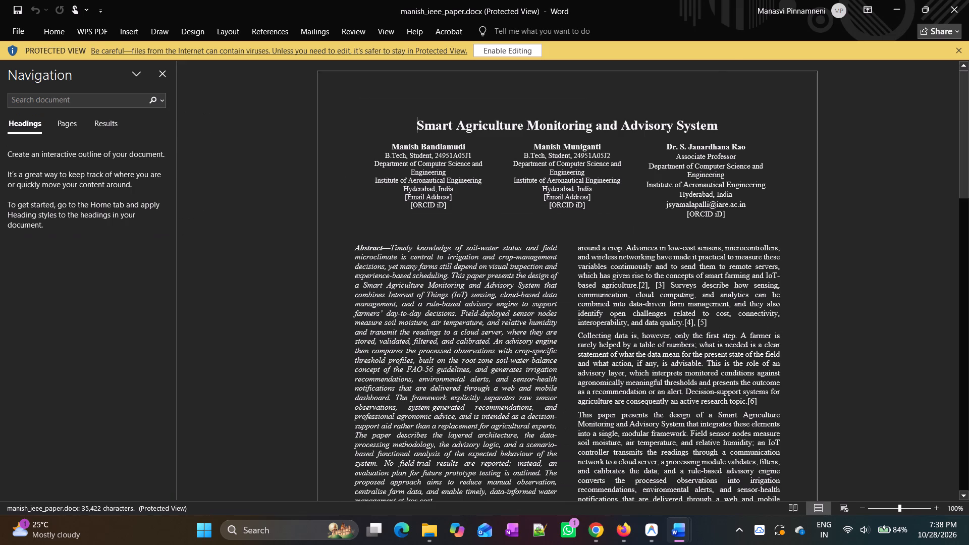
scroll(522, 326, down, 8)
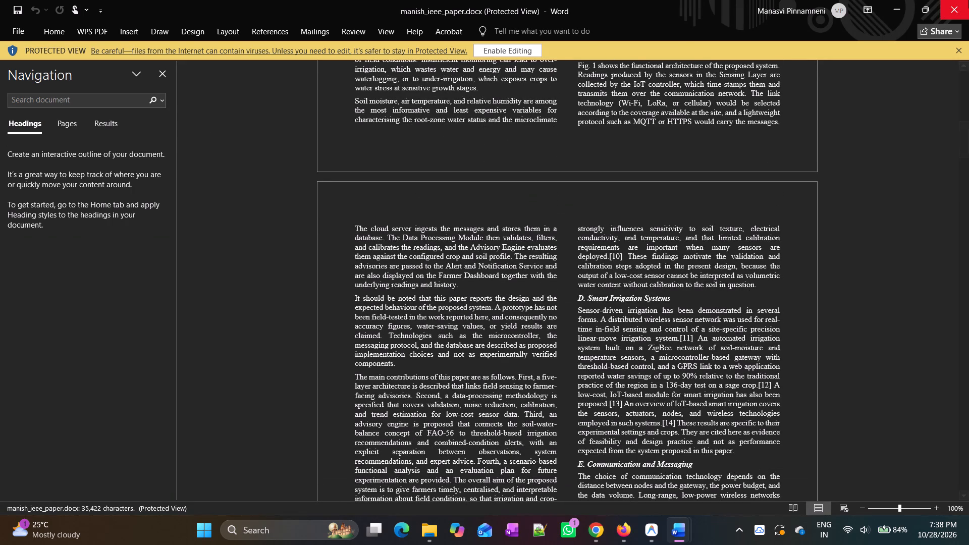
click(968, 0)
Switch to Chrome and open the downloaded Manish_EDP_report_fixed_page_numbers PDF.
key(alt+Tab)
key(alt+Tab)
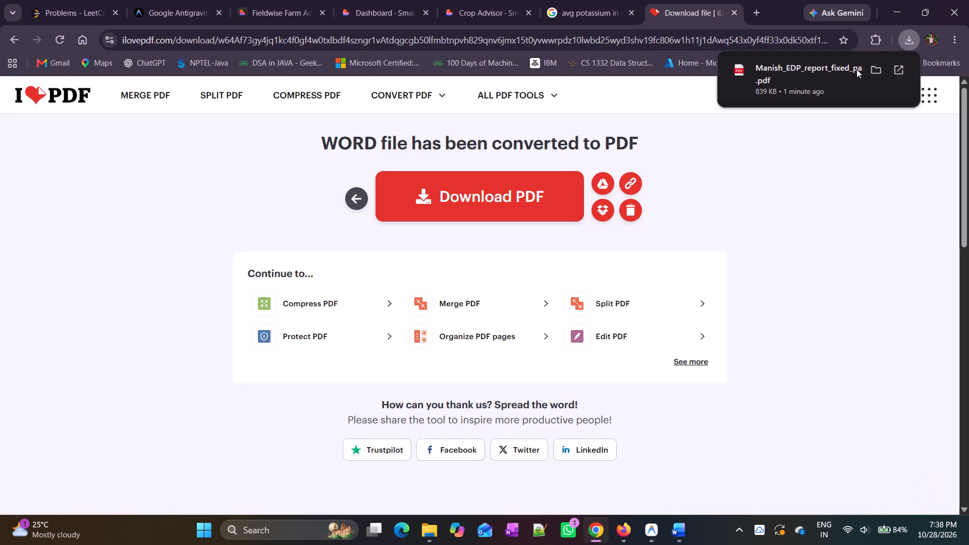
click(835, 77)
Convert manish_ieee_paper.docx from Downloads to PDF with iLovePDF's Word to PDF tool.
click(586, 0)
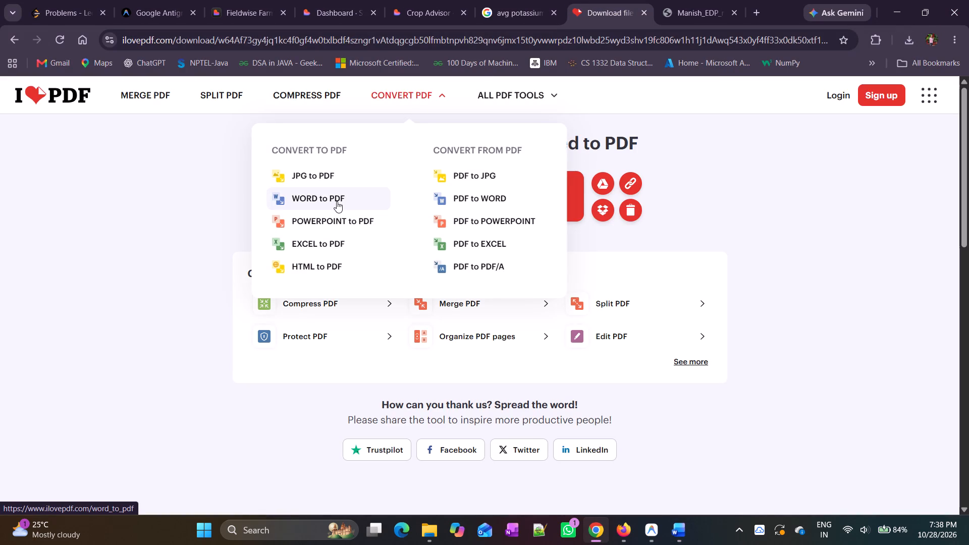
click(337, 201)
click(445, 227)
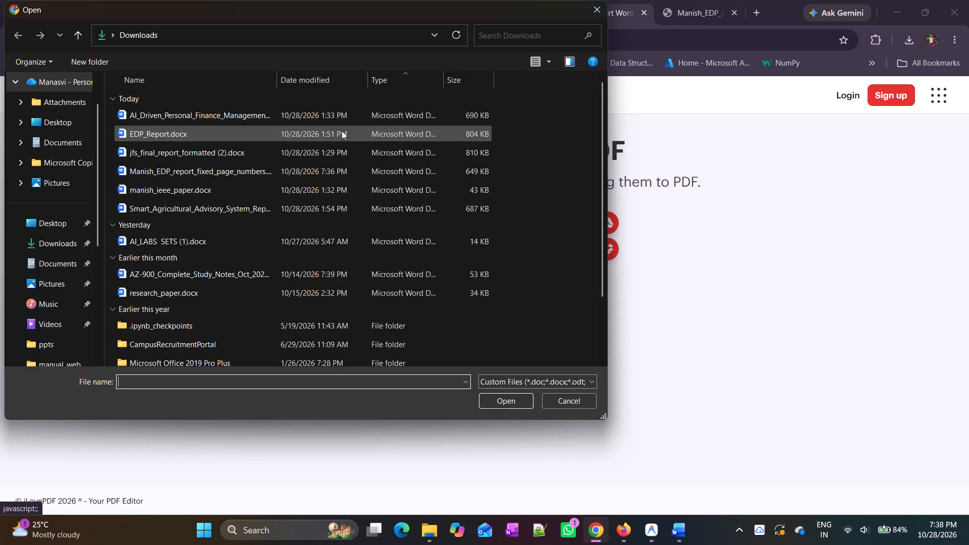
double_click(167, 183)
click(769, 455)
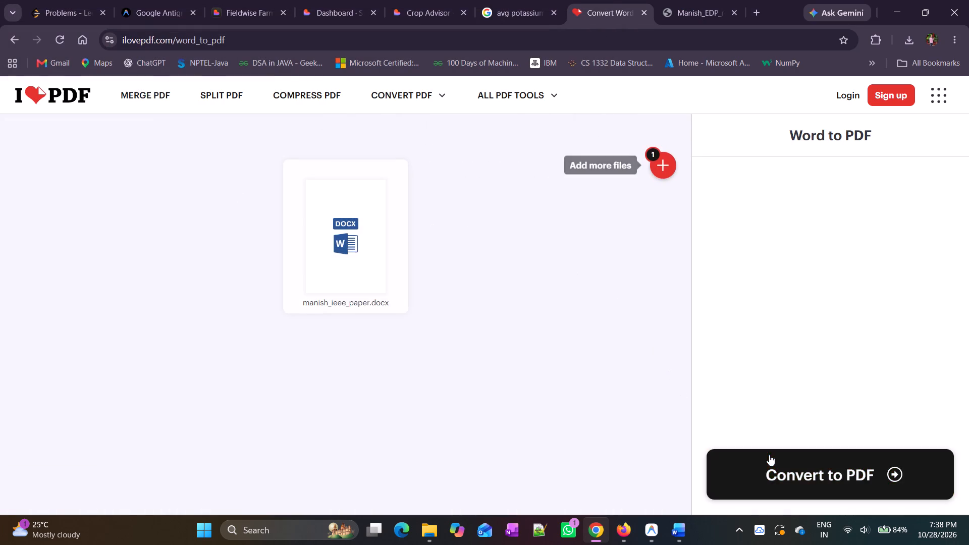
Examine the cover and title pages of the converted Manish_EDP_report_fixed_page_numbers PDF.
click(659, 0)
scroll(510, 306, down, 7)
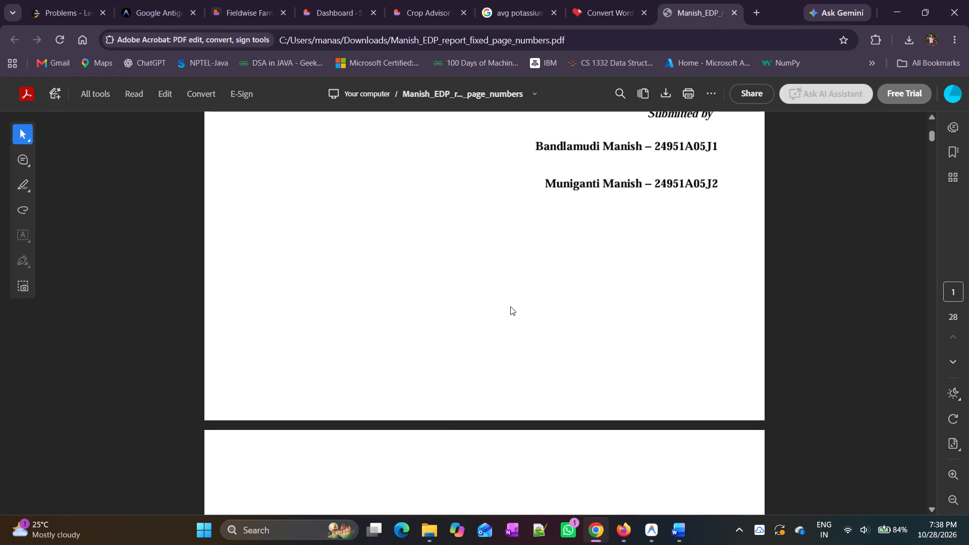
scroll(510, 306, down, 3)
scroll(510, 306, up, 2)
scroll(510, 306, down, 1)
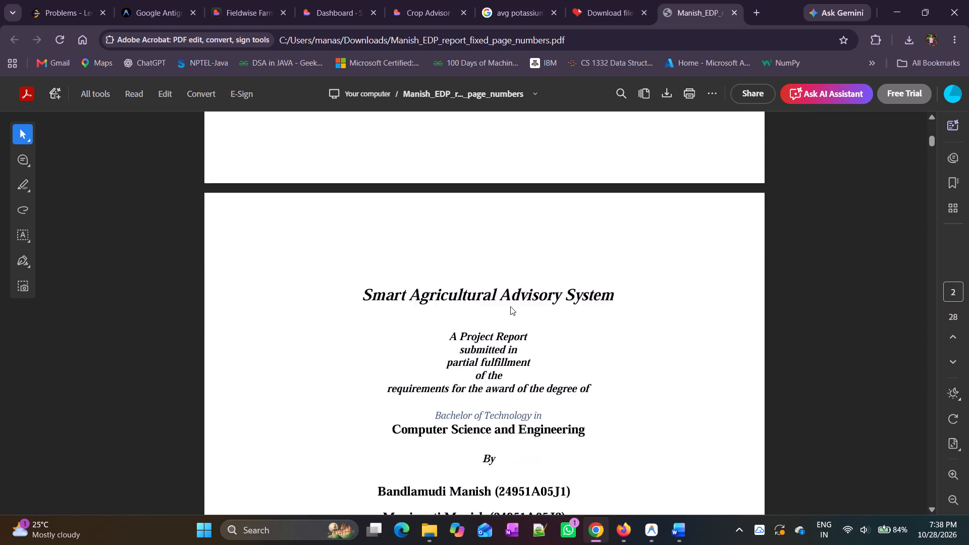
scroll(510, 306, down, 5)
Switch to the Manish_EDP_report_fixed_page_numbers Word document and look back from Section 4.4 to its front pages.
key(alt+Tab)
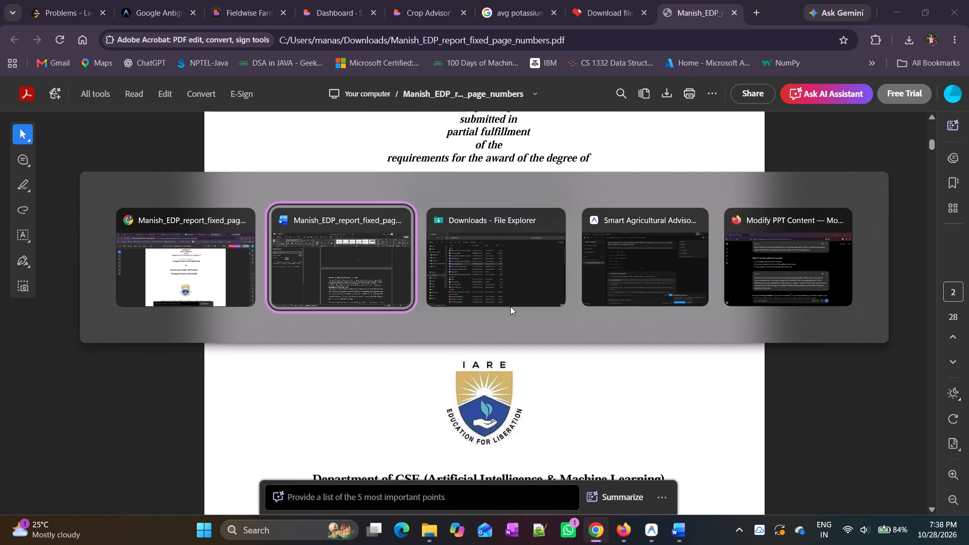
key(alt+Tab)
key(alt+Tab)
key(alt+Tab)
key(alt+Tab)
key(alt+Tab)
scroll(510, 306, up, 2)
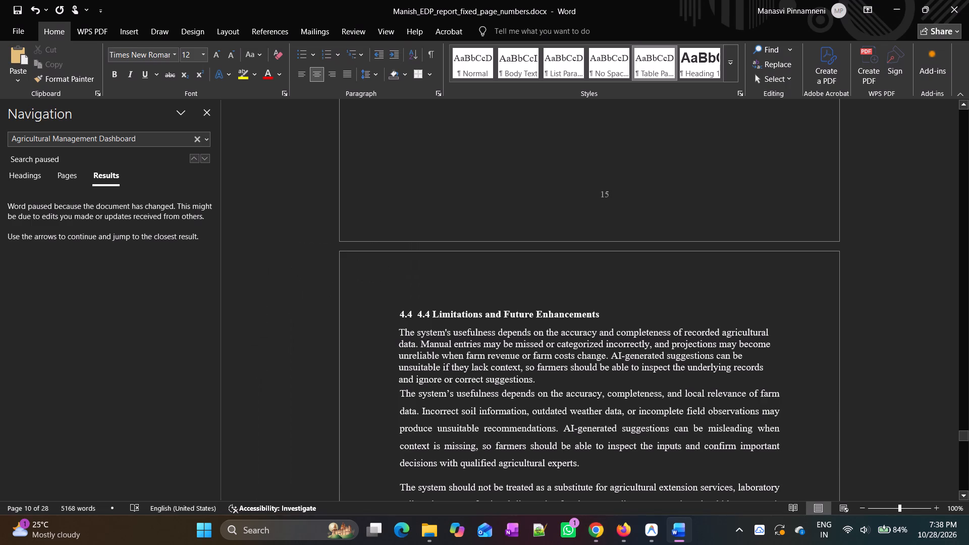
scroll(510, 306, up, 20)
scroll(510, 306, up, 16)
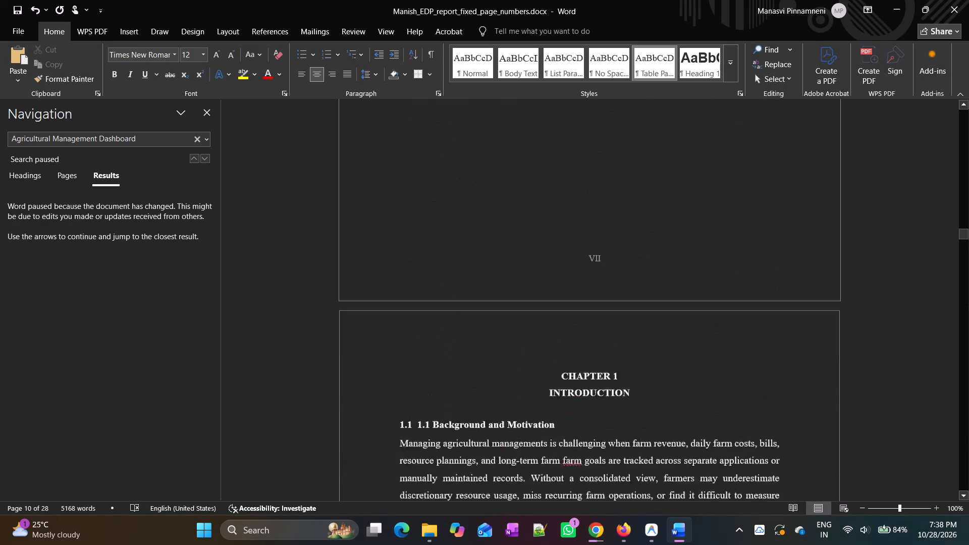
scroll(510, 306, up, 15)
scroll(510, 306, up, 8)
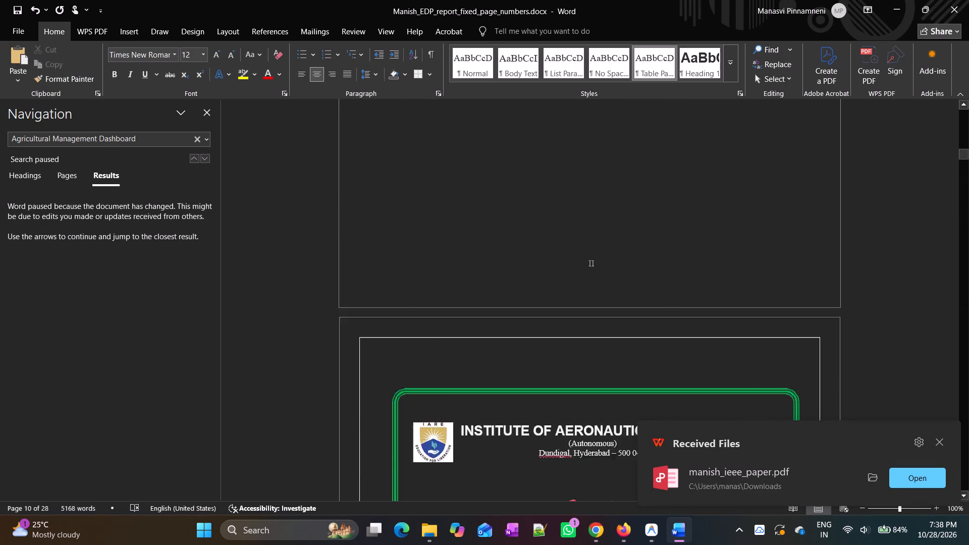
scroll(510, 306, up, 10)
Adjust the leading space before the first student's name on the title page, shifting that line slightly to the right.
scroll(510, 306, down, 6)
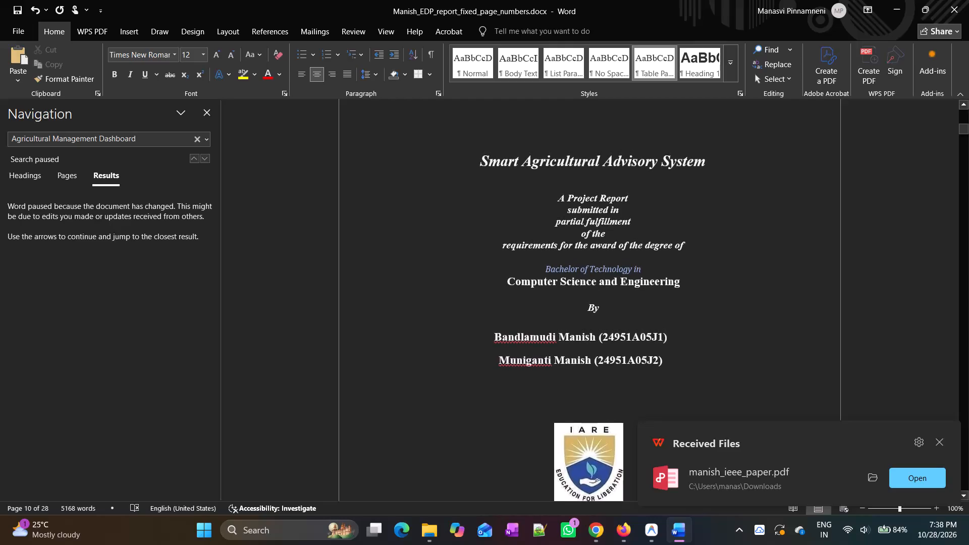
click(487, 334)
key(Tab)
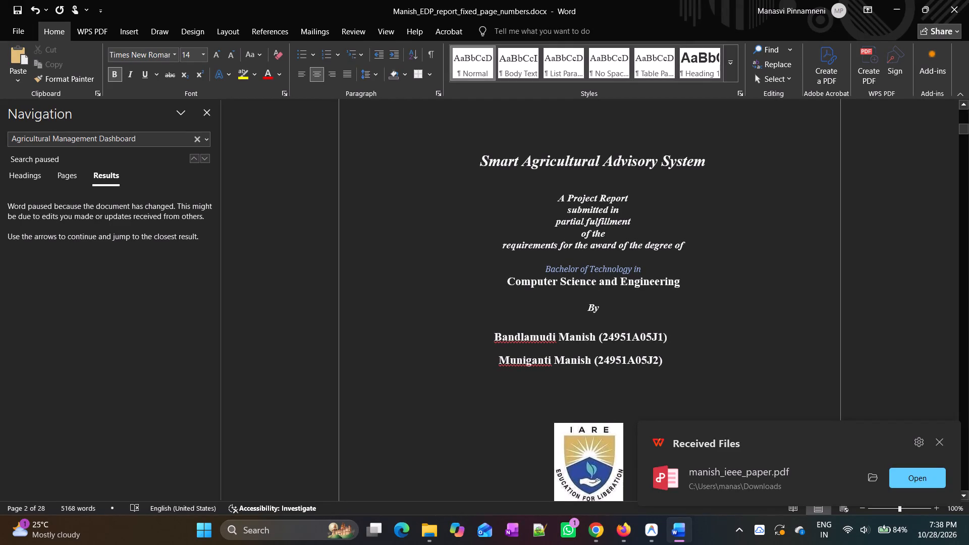
key(Tab)
key(Tab)
key(BackSpace)
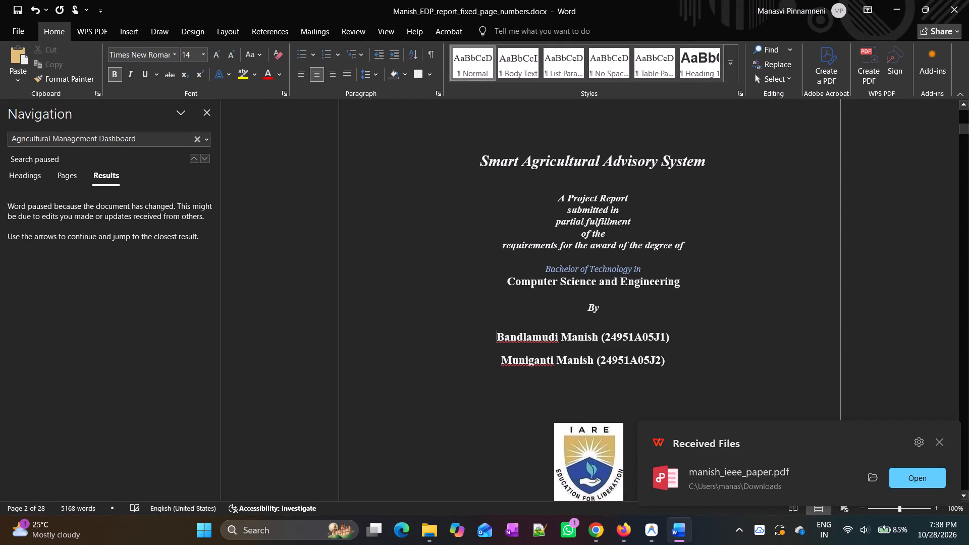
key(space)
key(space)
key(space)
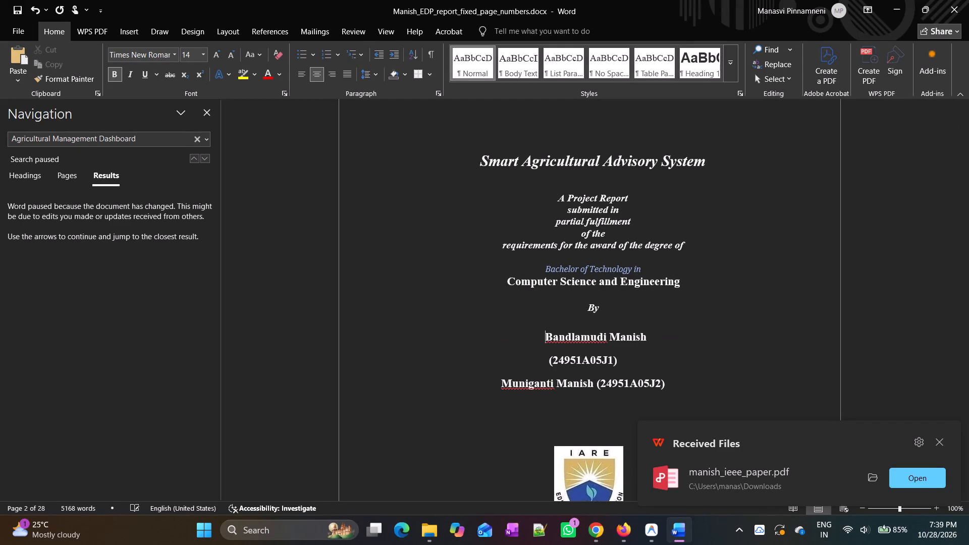
key(BackSpace)
key(BackSpace)
key(BackSpace)
key(BackSpace)
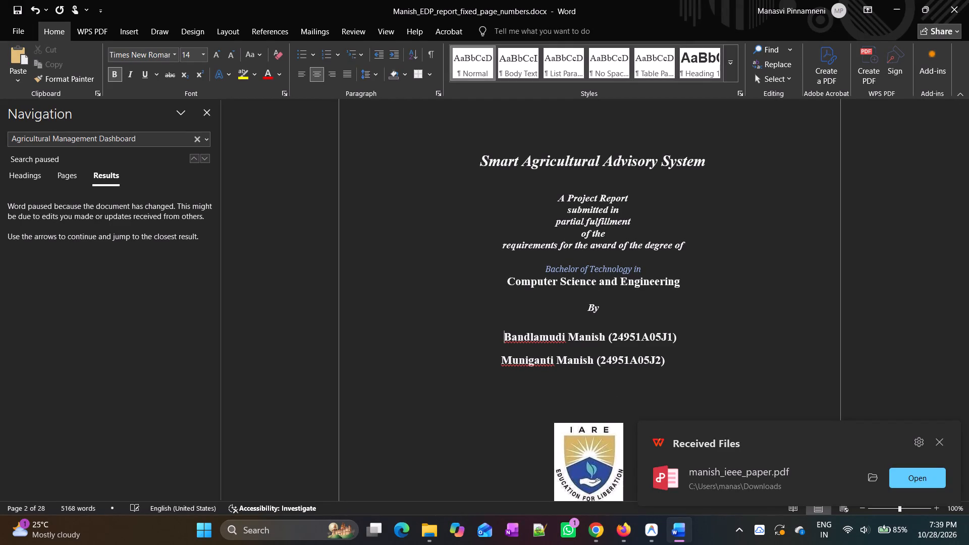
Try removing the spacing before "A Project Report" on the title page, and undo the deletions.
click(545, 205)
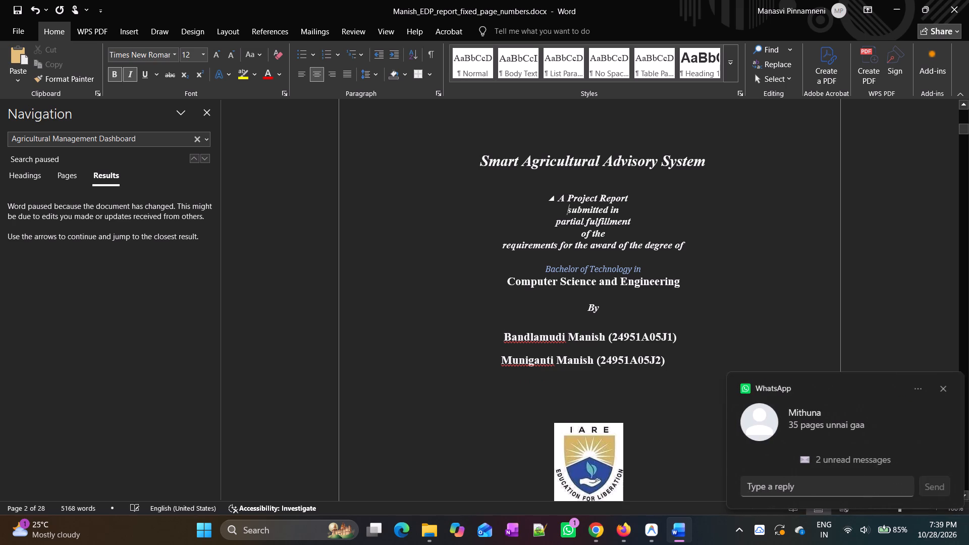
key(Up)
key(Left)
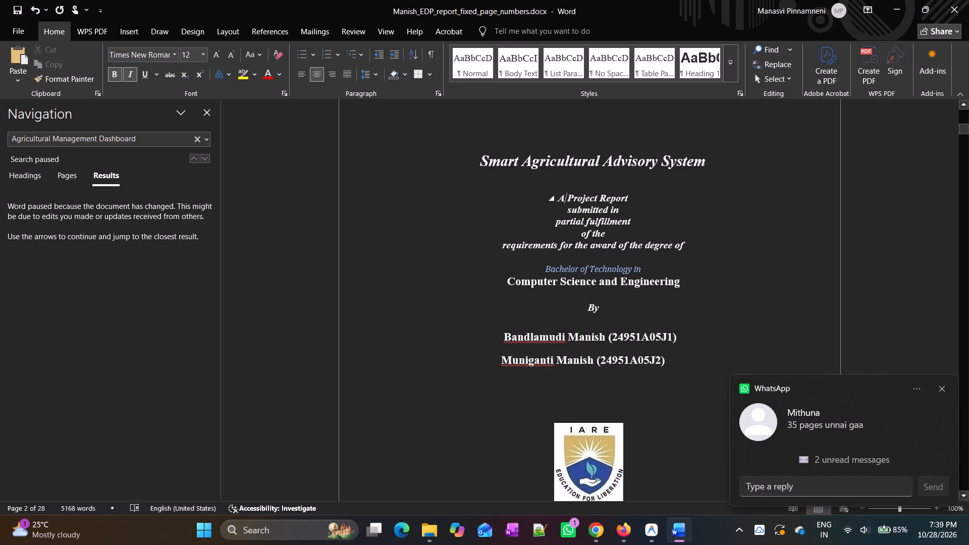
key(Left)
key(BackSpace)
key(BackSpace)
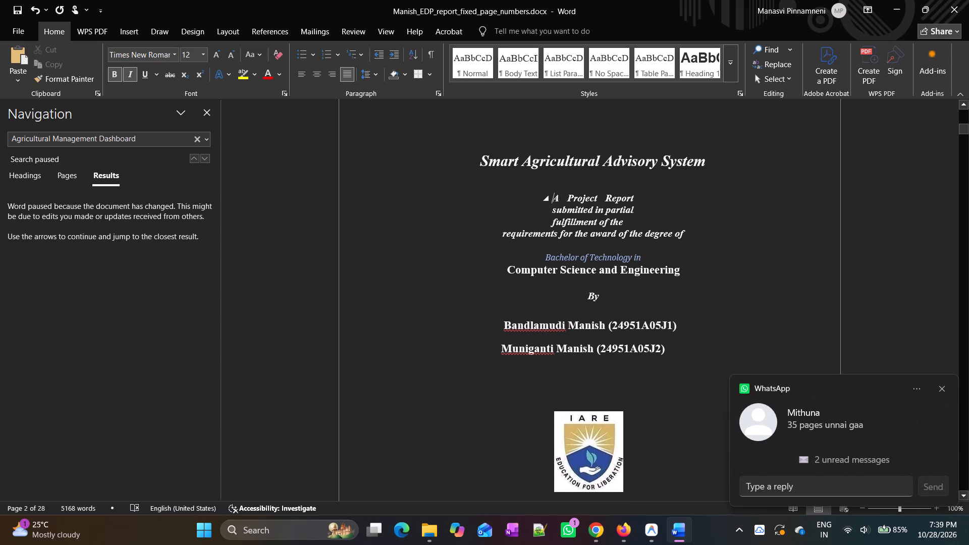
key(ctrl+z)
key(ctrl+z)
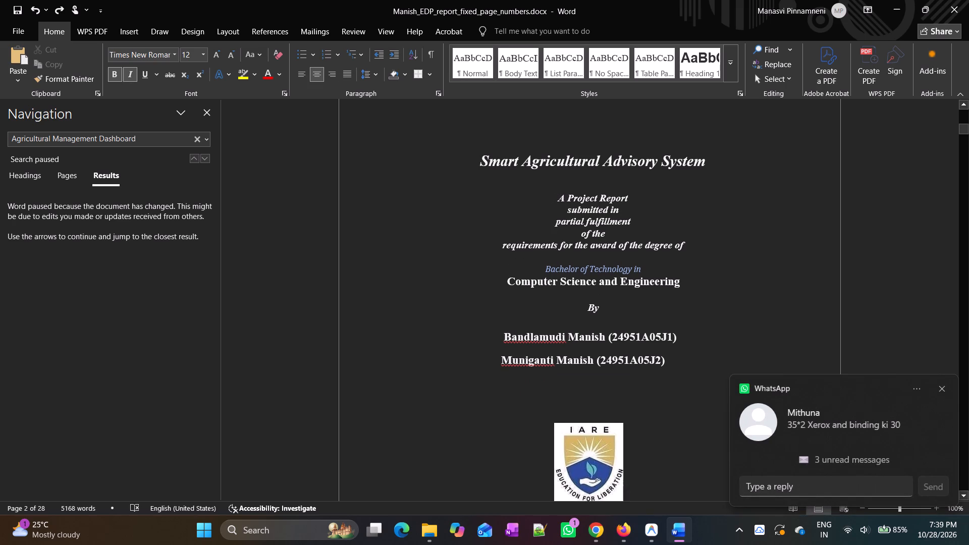
Close the Navigation pane and return to the title page.
click(601, 263)
scroll(601, 263, up, 2)
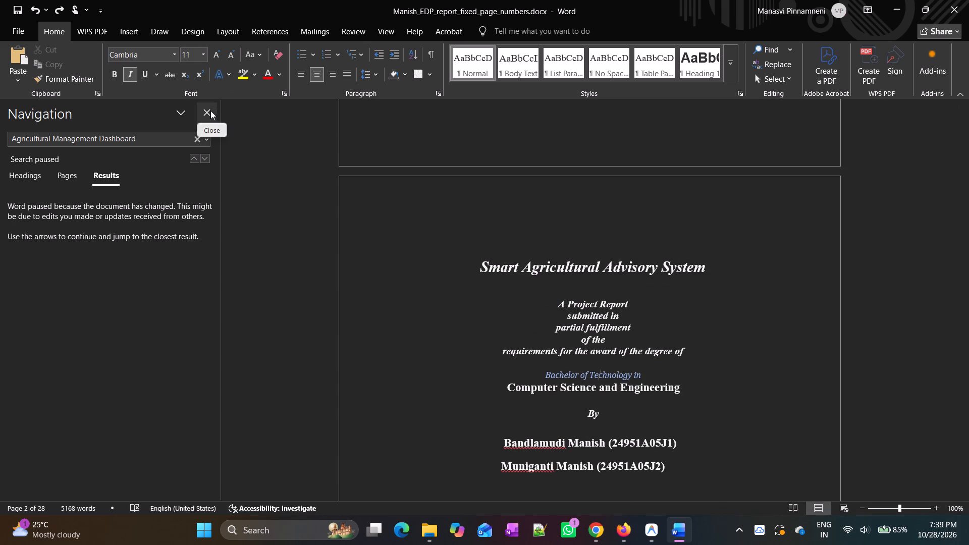
click(210, 111)
scroll(415, 383, down, 2)
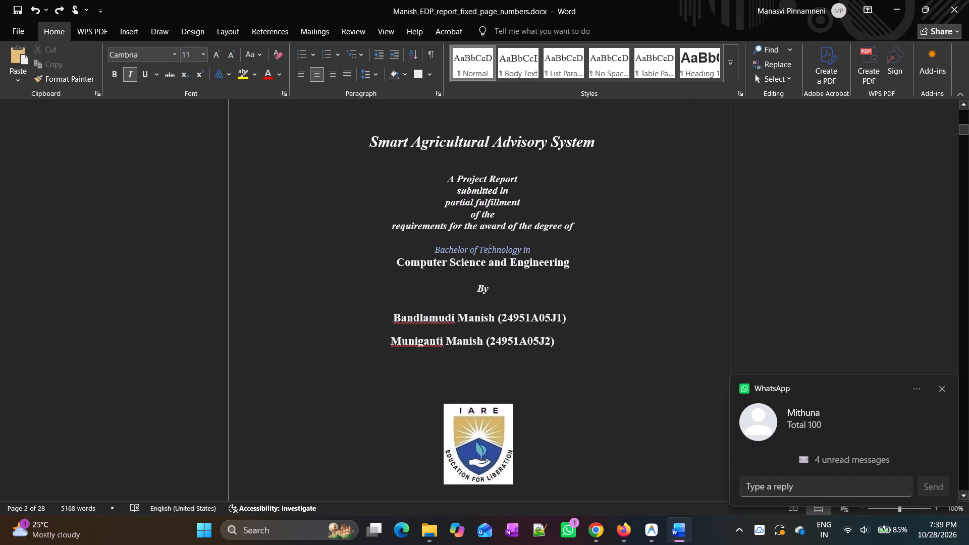
Switch to the report PDF in Chrome and examine its layout from the title page through the certificate and approval sheet.
key(alt+Tab)
key(alt+Tab)
key(alt+Tab)
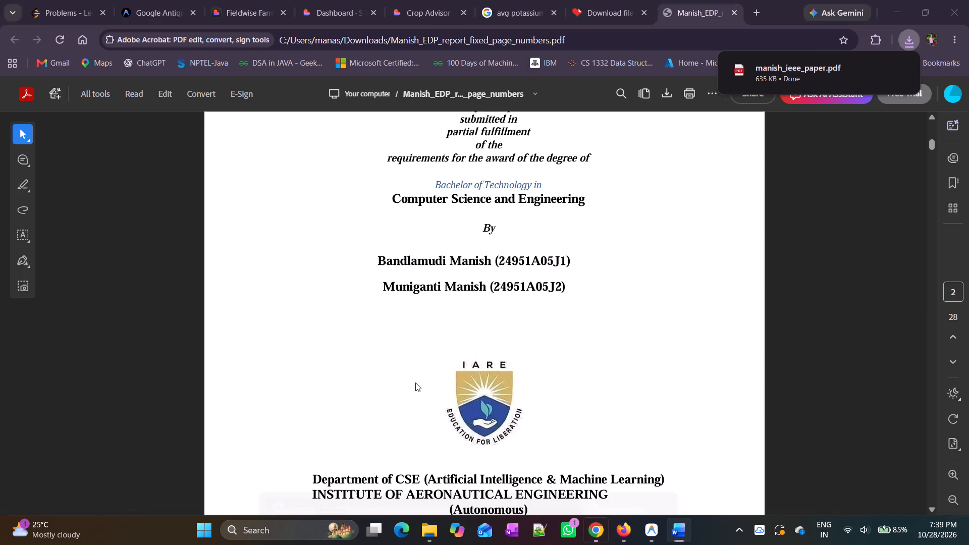
scroll(415, 383, up, 3)
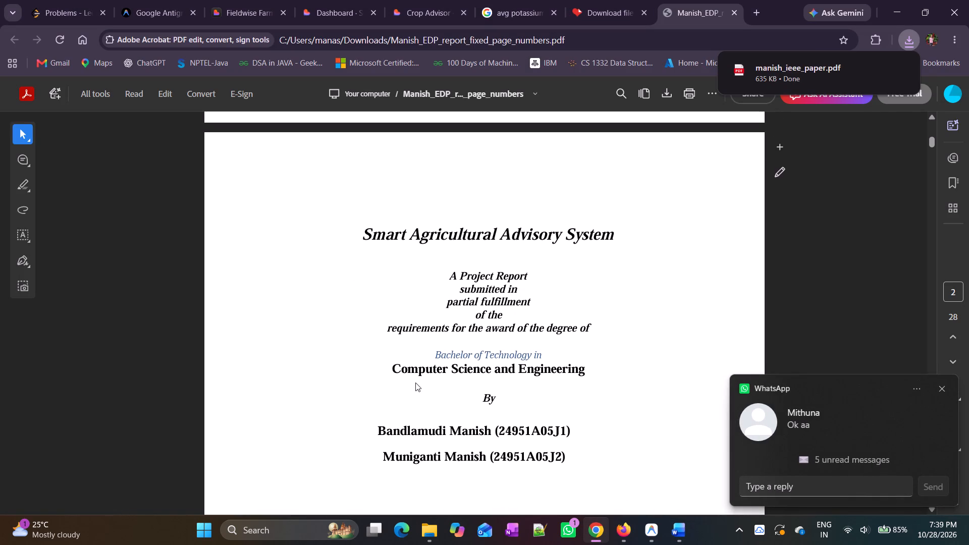
scroll(415, 383, up, 1)
scroll(415, 383, down, 1)
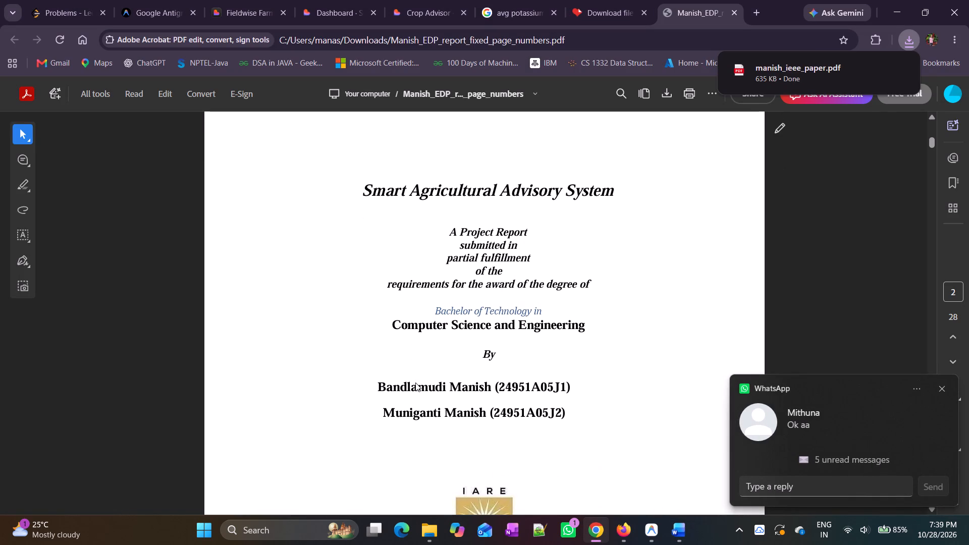
scroll(415, 383, down, 4)
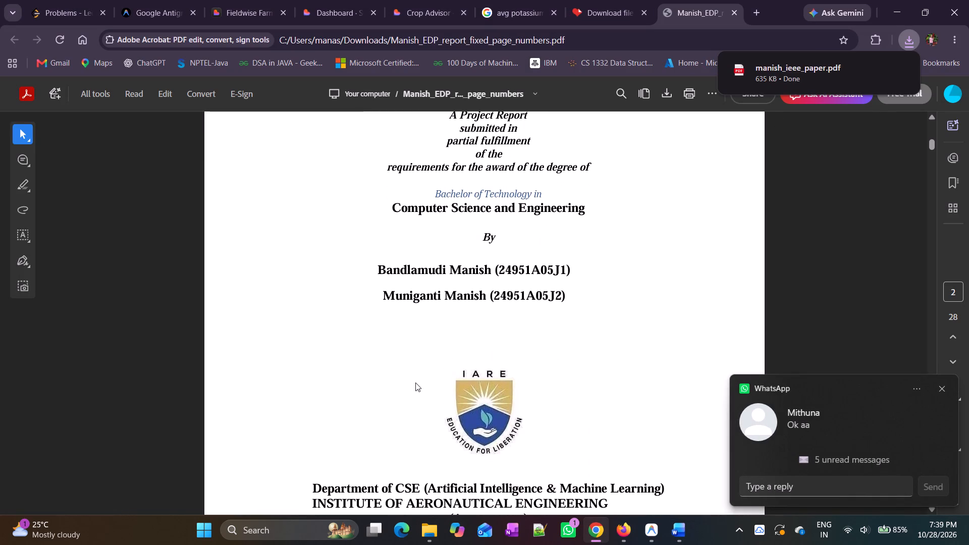
scroll(415, 383, down, 5)
scroll(415, 383, up, 3)
scroll(415, 383, down, 4)
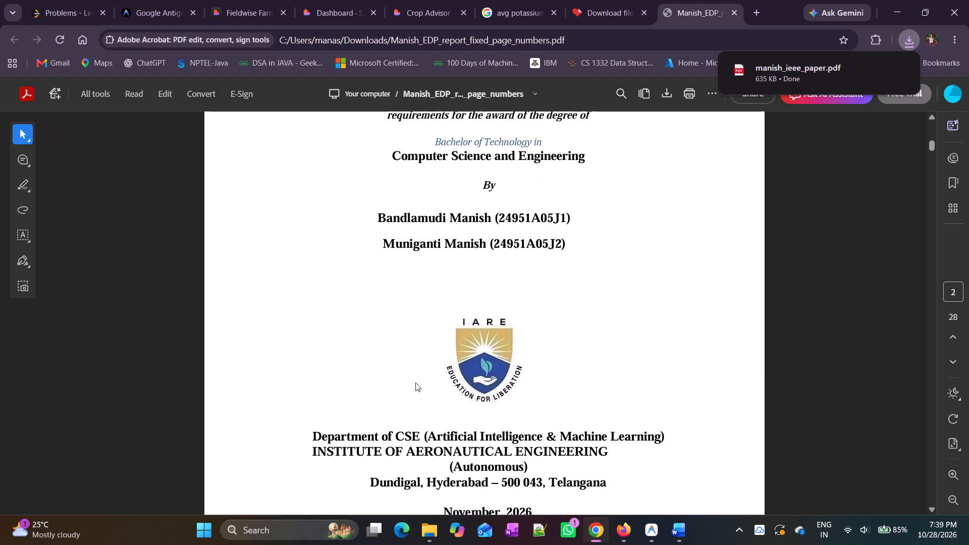
scroll(415, 383, down, 13)
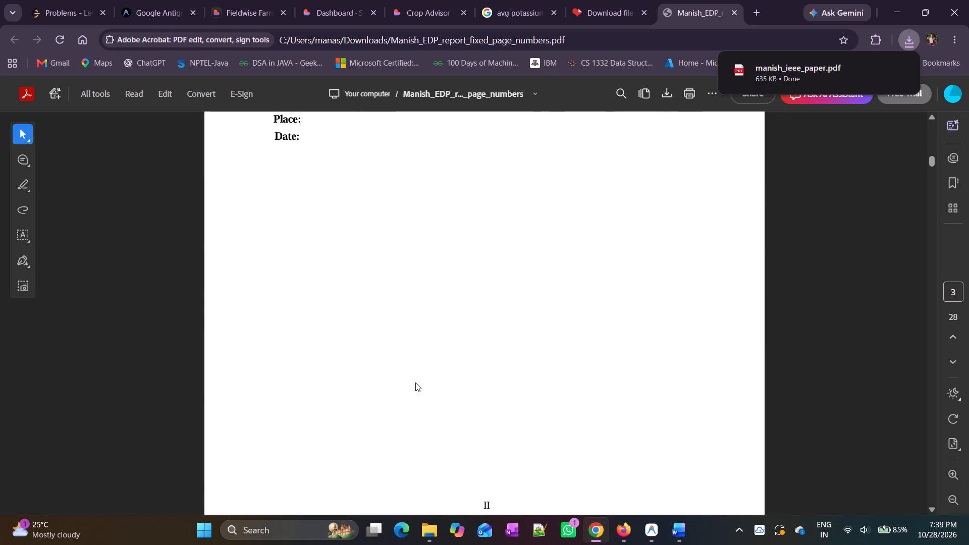
scroll(415, 383, down, 9)
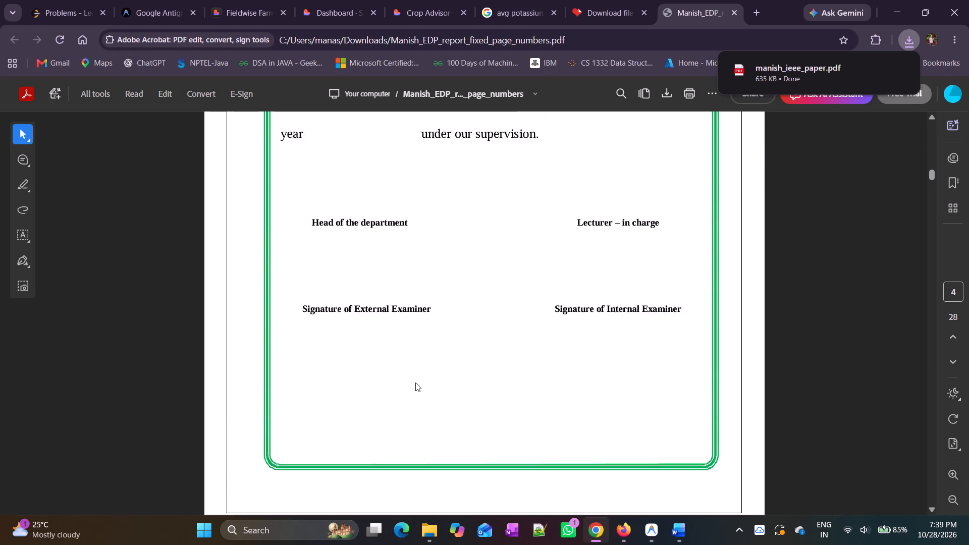
scroll(415, 383, down, 3)
Switch back to the Word report and look through its front pages from the title page to the List of Tables.
key(alt+Tab)
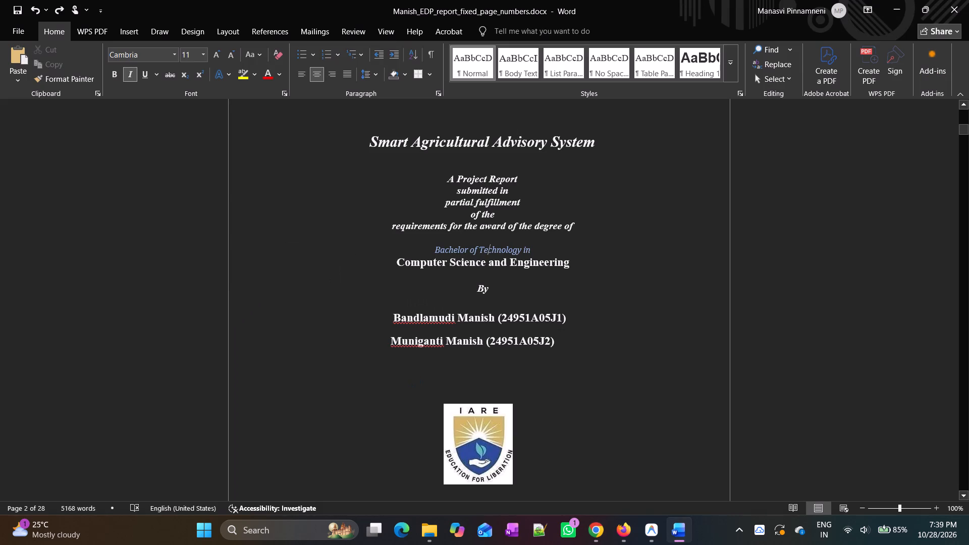
scroll(415, 383, down, 17)
scroll(415, 383, down, 9)
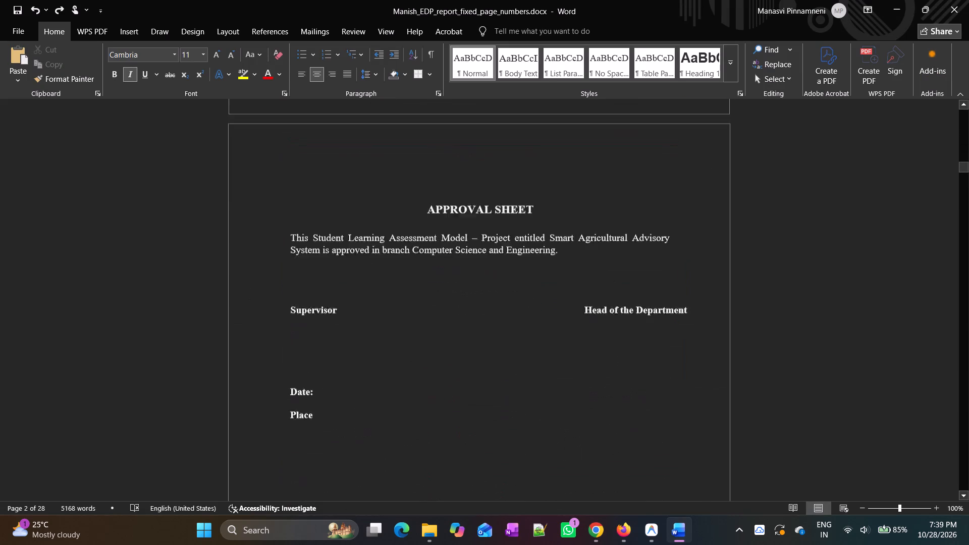
scroll(415, 383, down, 8)
Switch to Chrome and examine the converted report PDF from its contents page through Chapter 1 to Fig. 3.1.
key(alt+Tab)
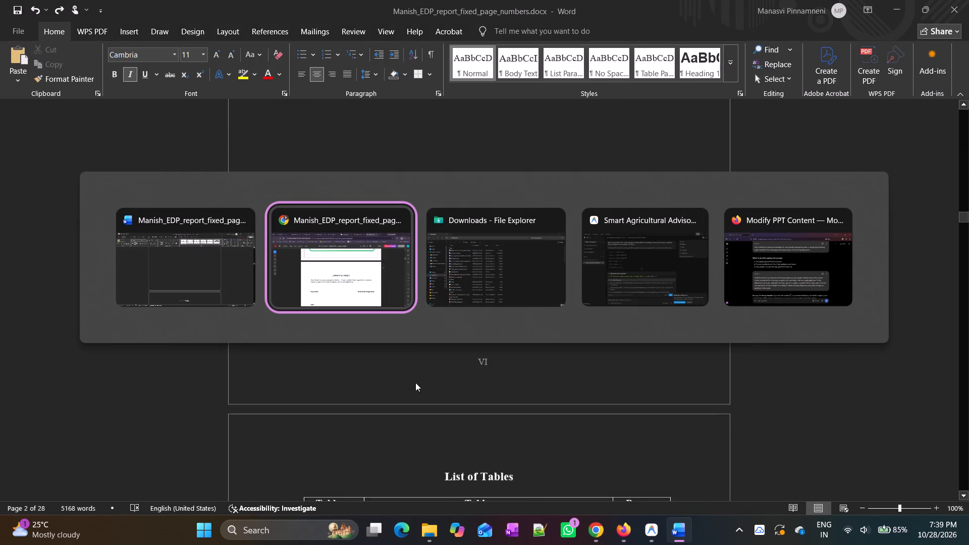
scroll(415, 383, down, 18)
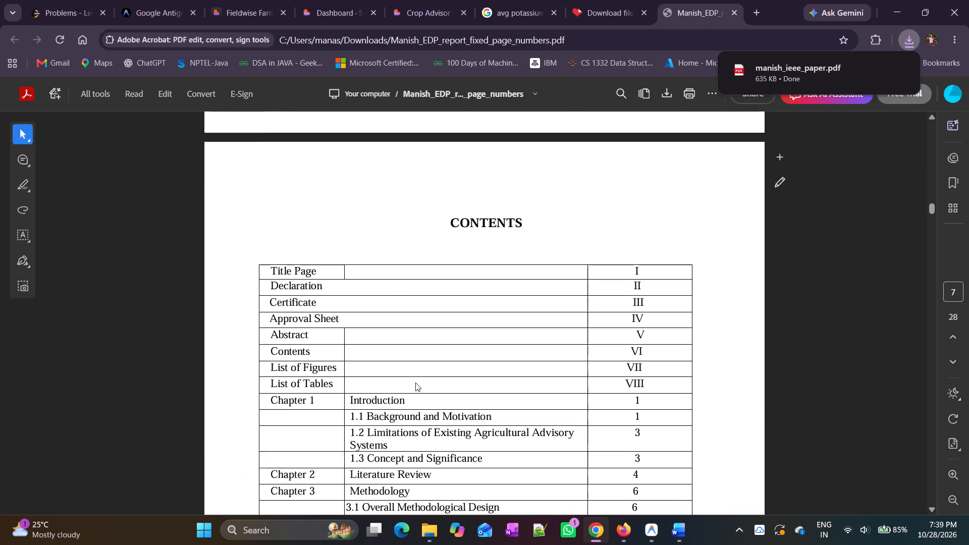
scroll(415, 383, down, 18)
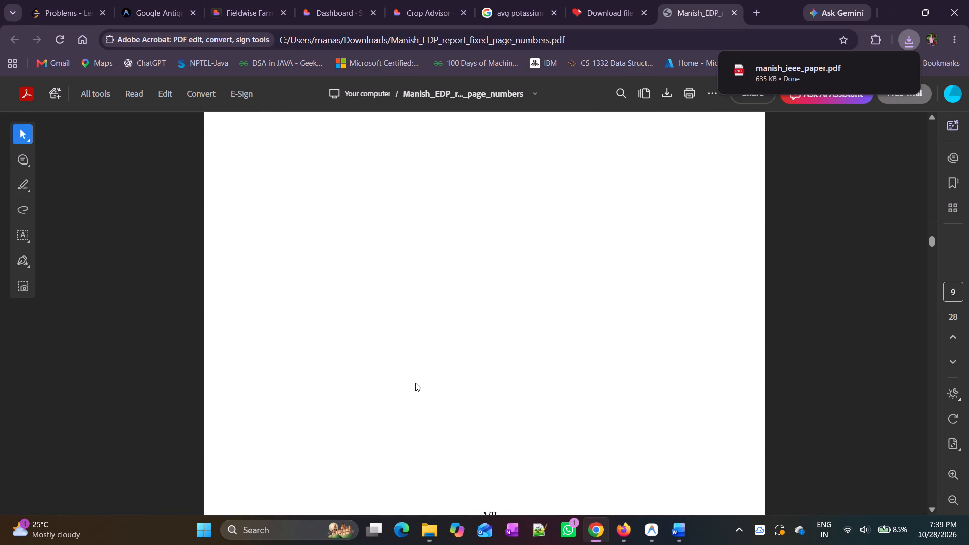
scroll(415, 383, down, 16)
scroll(415, 383, down, 6)
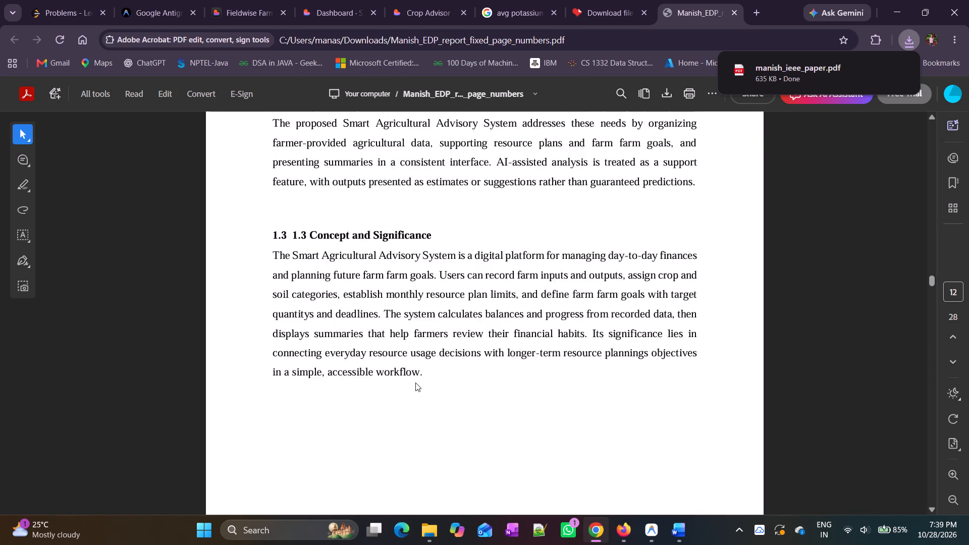
scroll(415, 383, down, 17)
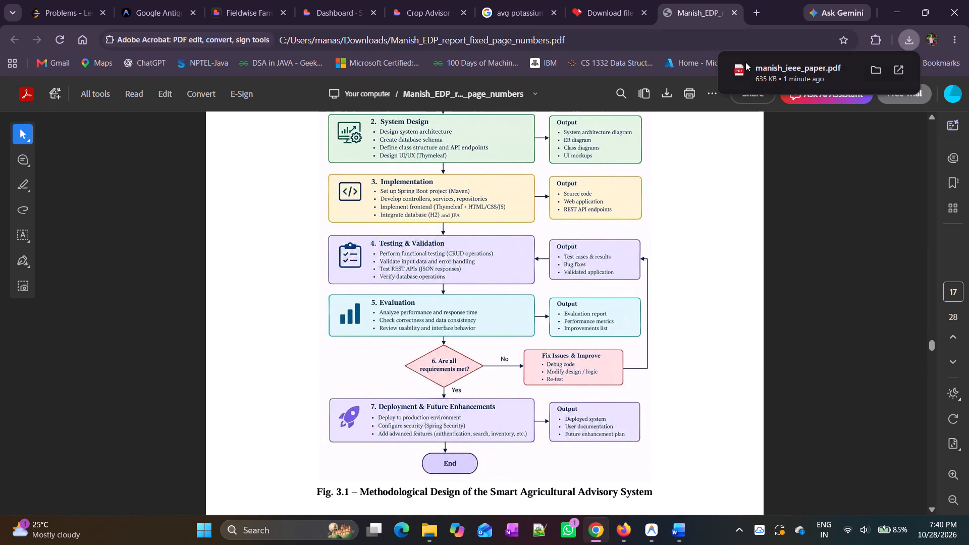
Open the downloaded manish_ieee_paper.pdf and examine its first pages up to the data sources and sensor table.
click(619, 0)
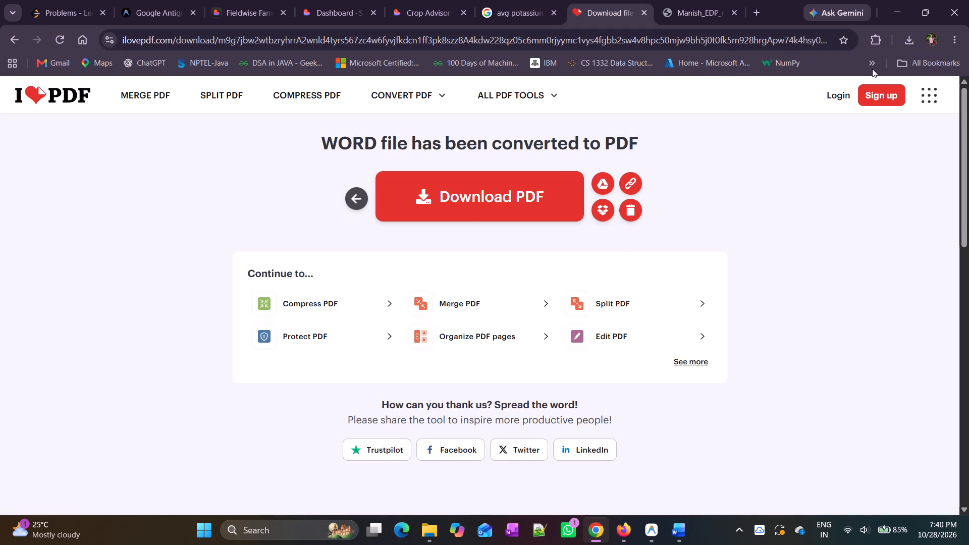
click(901, 39)
click(780, 94)
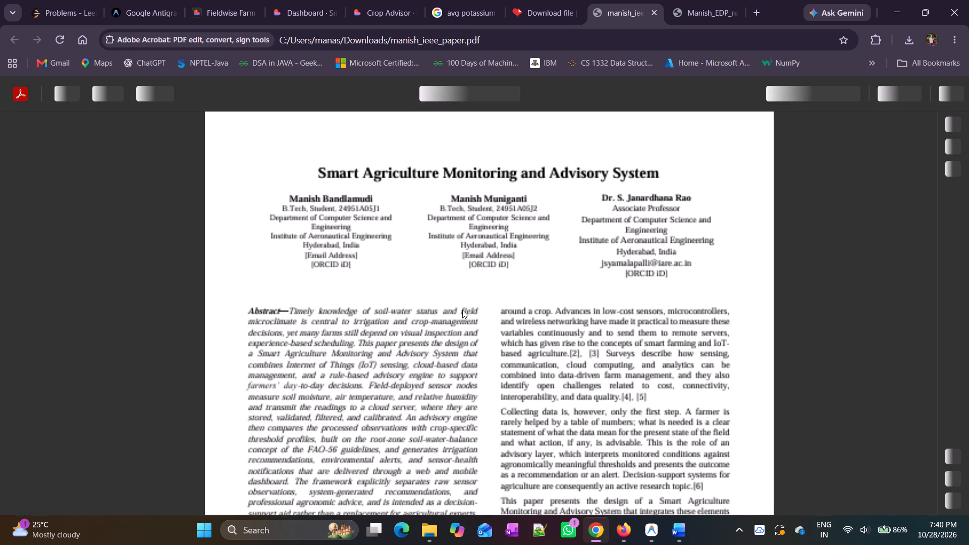
scroll(462, 310, down, 14)
scroll(462, 310, down, 7)
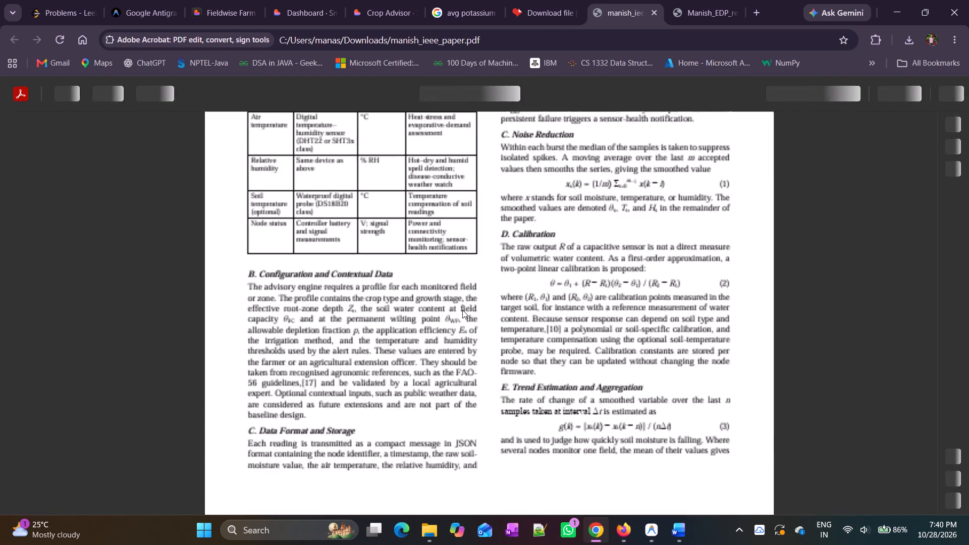
scroll(462, 310, down, 7)
scroll(462, 310, up, 2)
scroll(309, 311, up, 7)
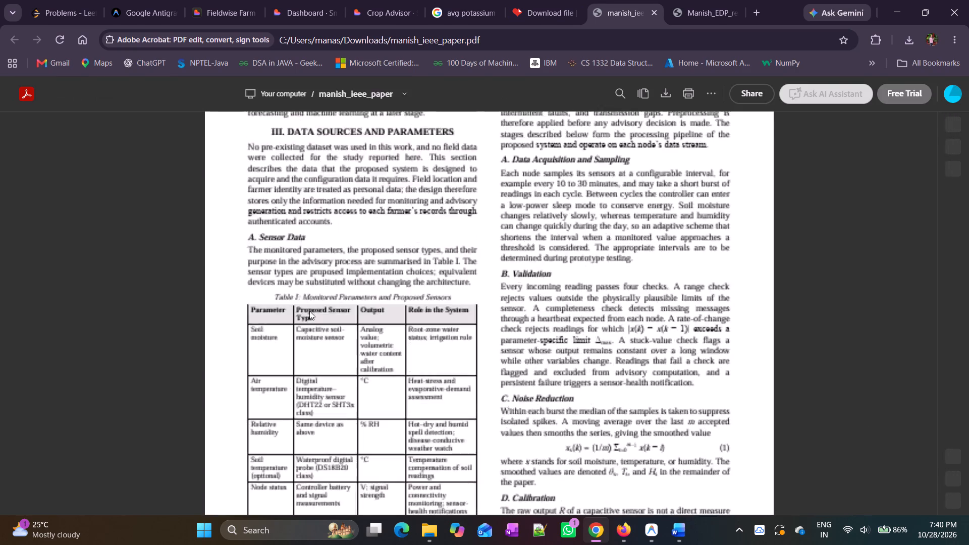
scroll(309, 311, up, 14)
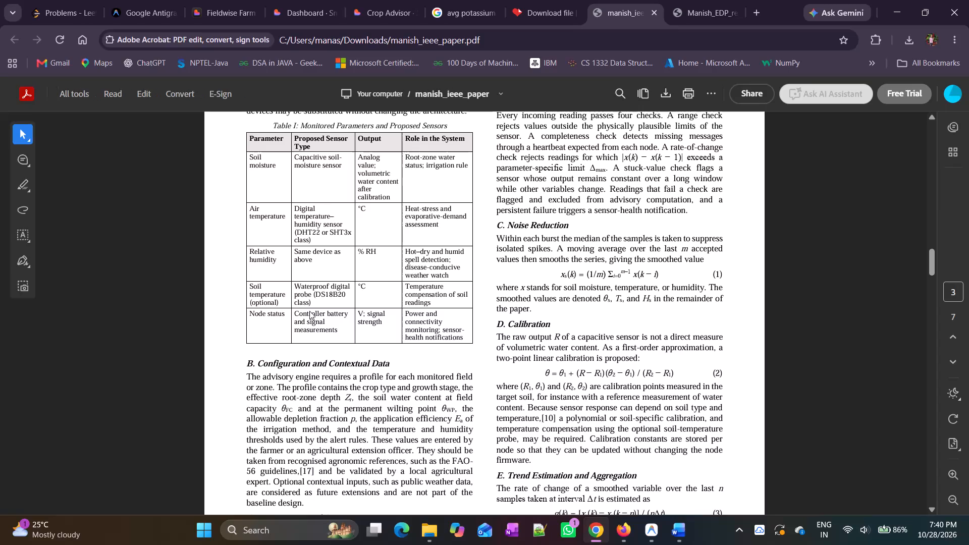
Examine the rest of the IEEE paper PDF, from the system modelling tables to the conclusion and references, and return to its first page.
scroll(447, 312, down, 11)
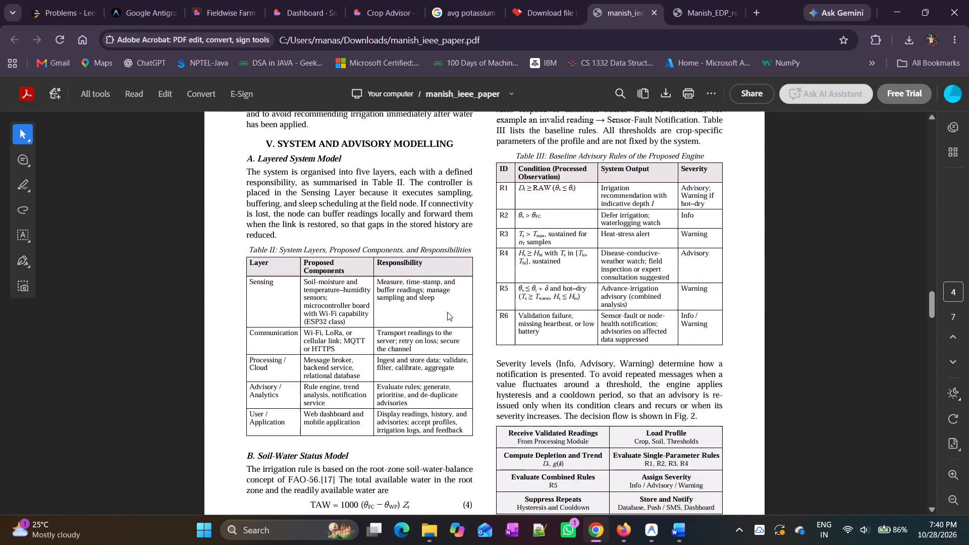
scroll(447, 312, down, 19)
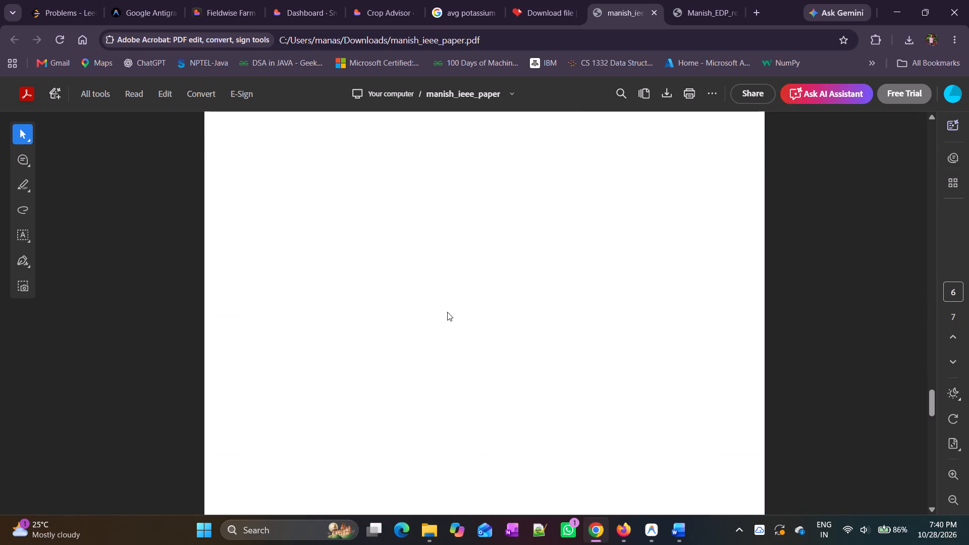
scroll(447, 312, down, 13)
scroll(447, 312, up, 11)
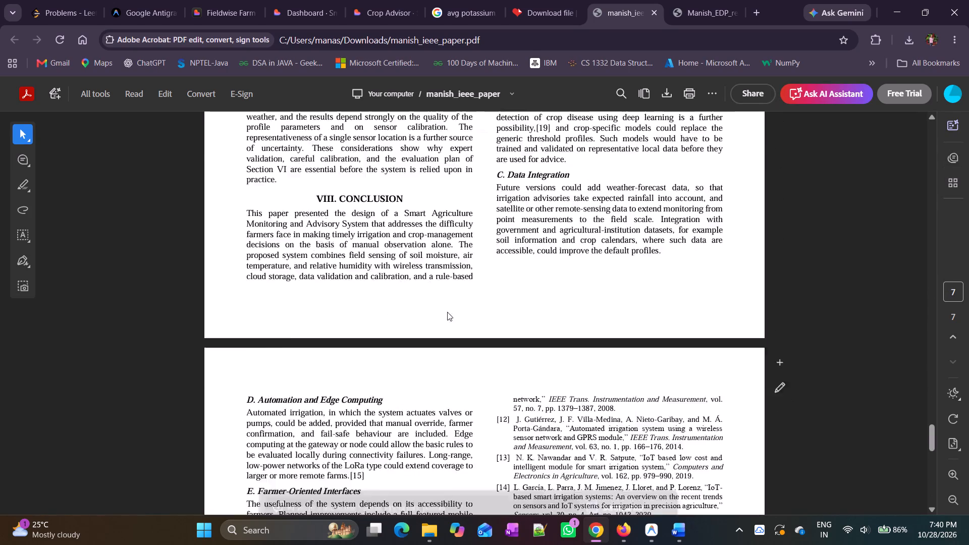
scroll(447, 312, up, 20)
scroll(447, 312, up, 9)
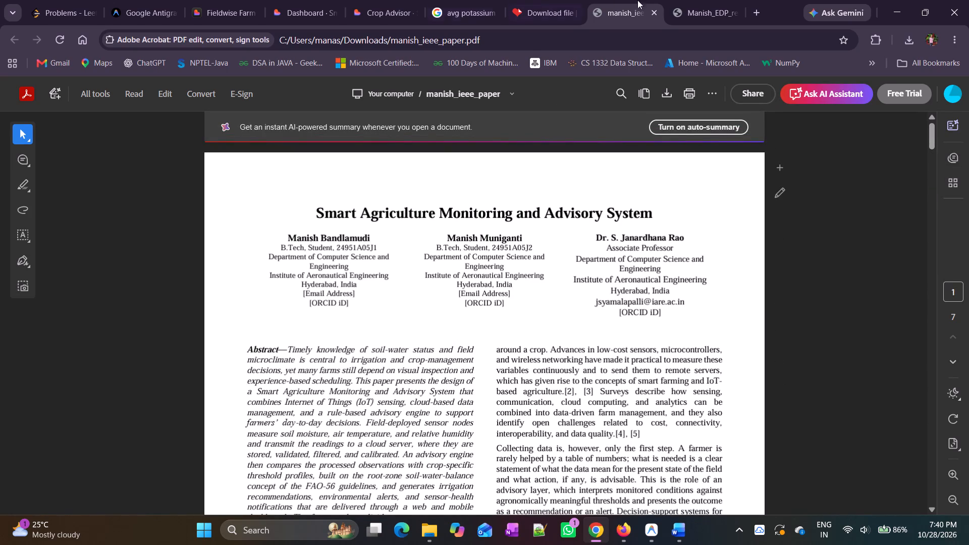
Close the open IEEE paper and report PDFs in the browser.
click(655, 10)
click(655, 10)
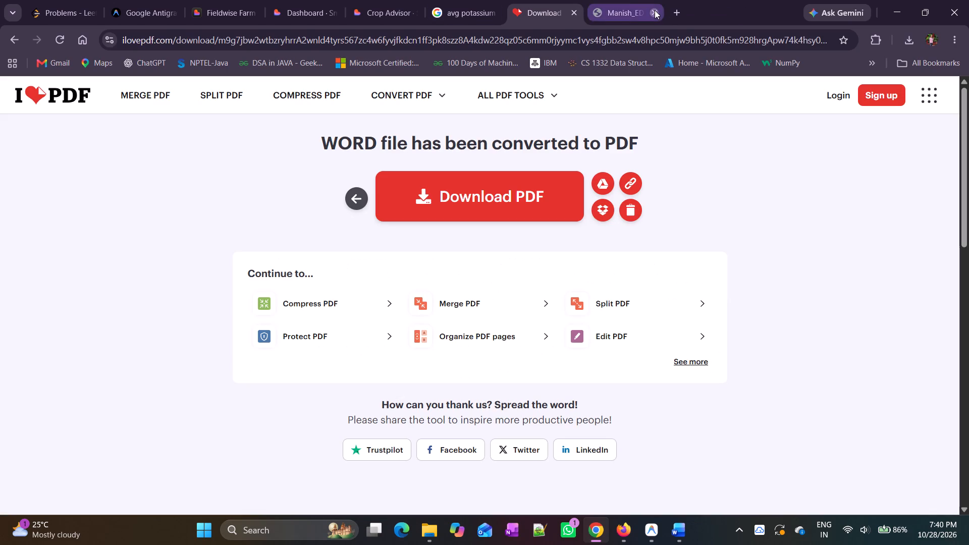
Merge Manish_EDP_report_fixed_page_numbers.pdf and manish_ieee_paper.pdf from Downloads with iLovePDF's Merge PDF tool, report first, and download the merged PDF.
click(151, 96)
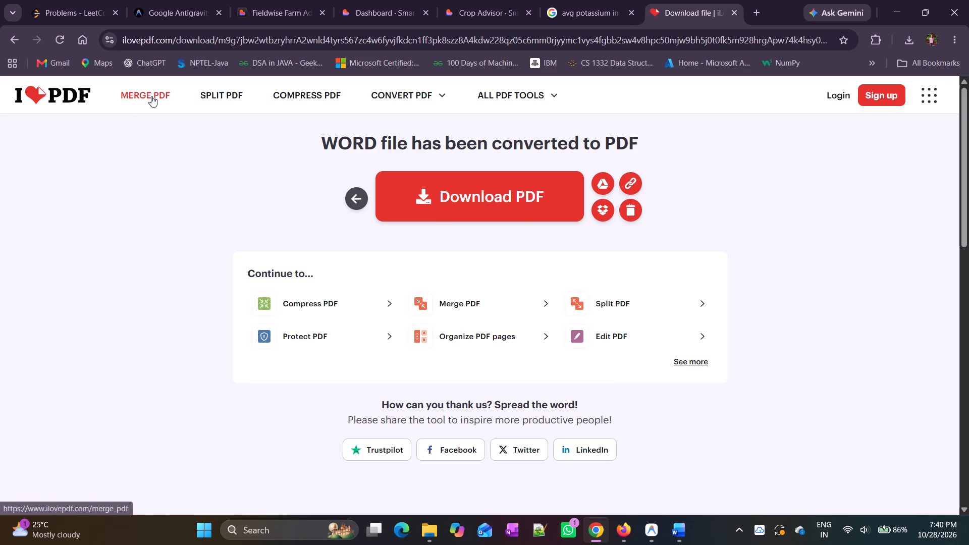
click(536, 211)
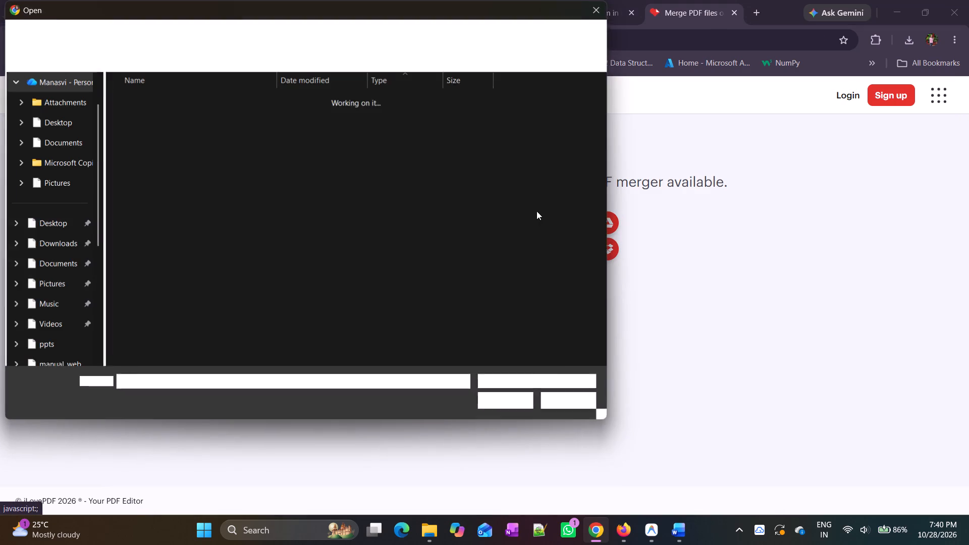
click(229, 133)
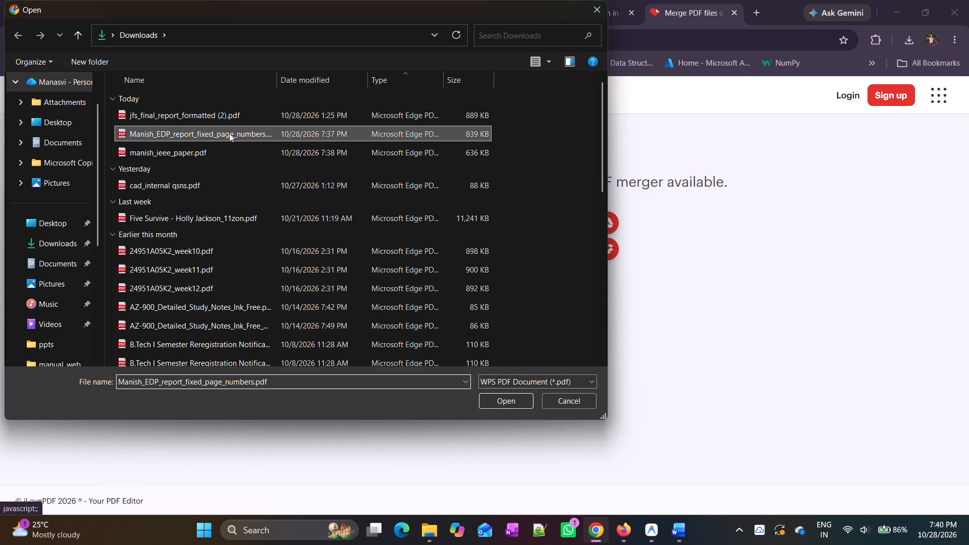
double_click(229, 133)
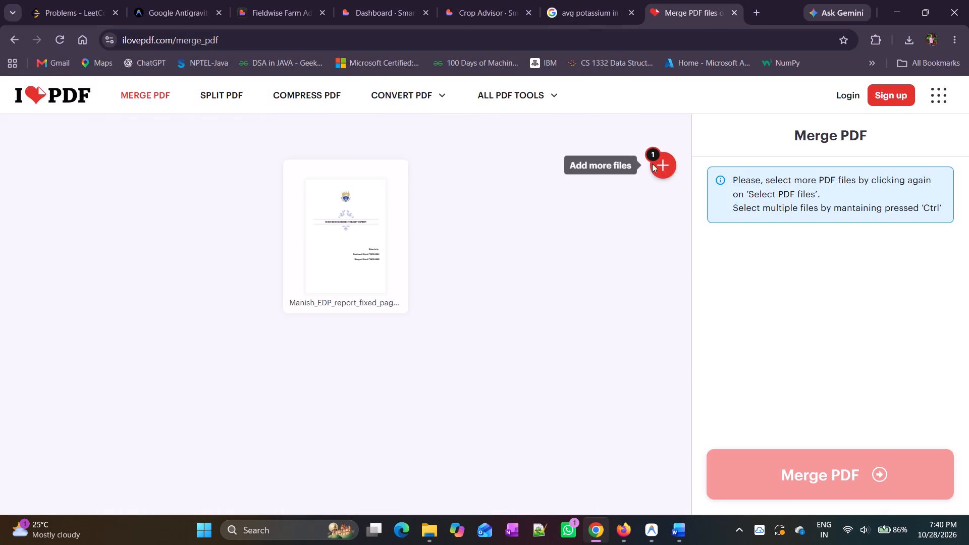
click(658, 162)
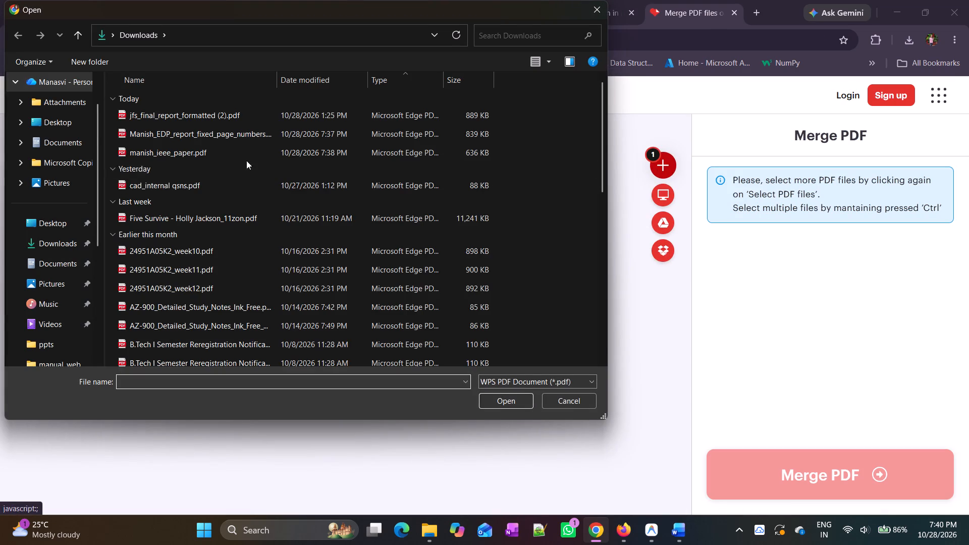
double_click(246, 159)
click(792, 451)
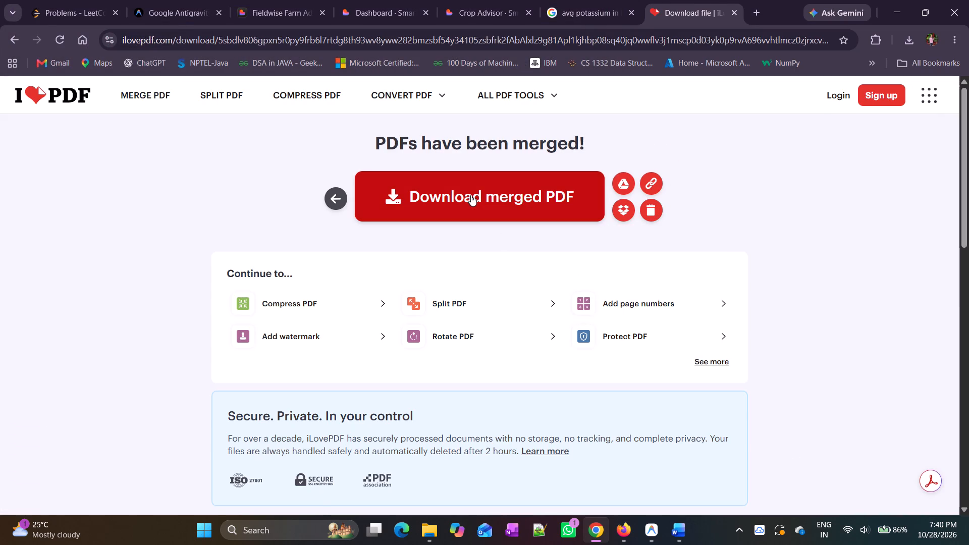
click(471, 195)
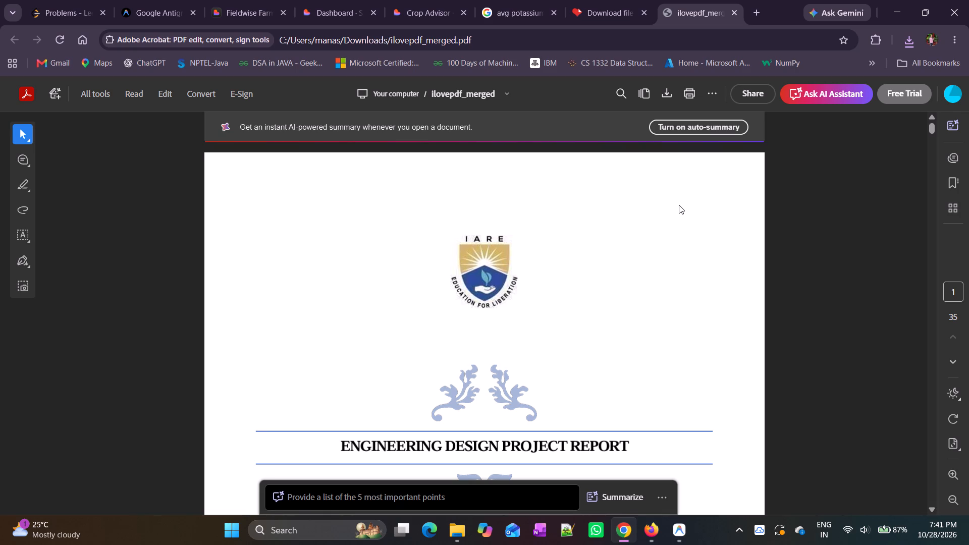
Review the opening pages of the merged PDF, from the cover and title page through the Certificate page.
scroll(679, 205, down, 9)
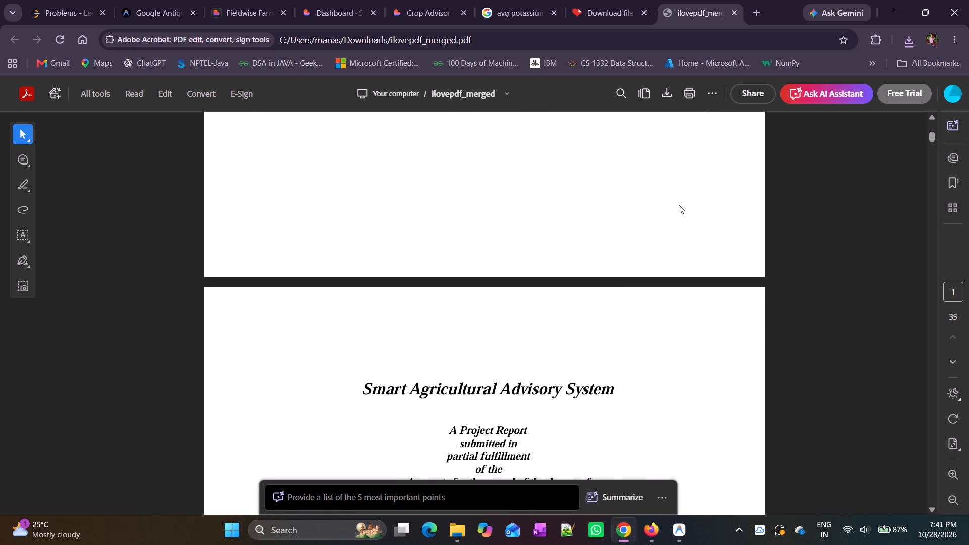
scroll(679, 205, down, 1)
scroll(540, 330, down, 1)
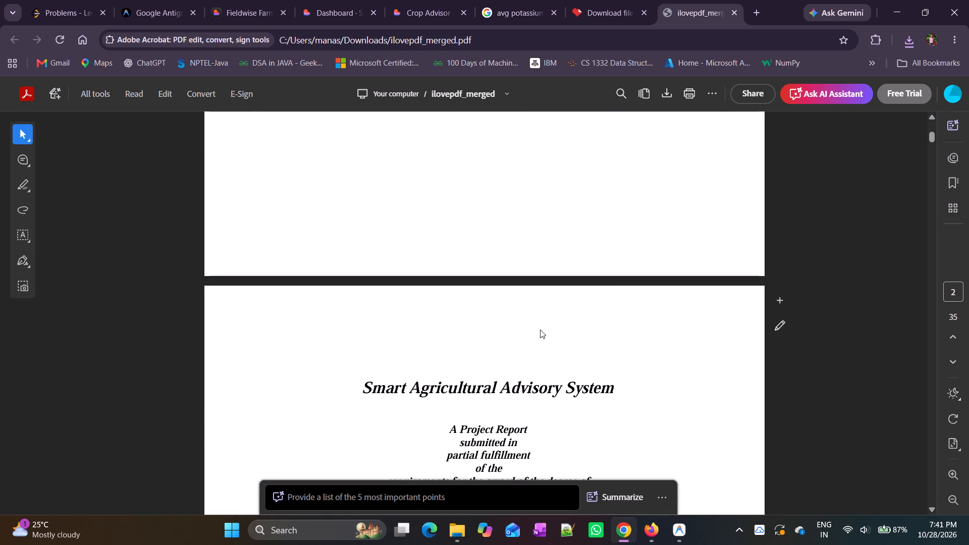
scroll(540, 330, down, 3)
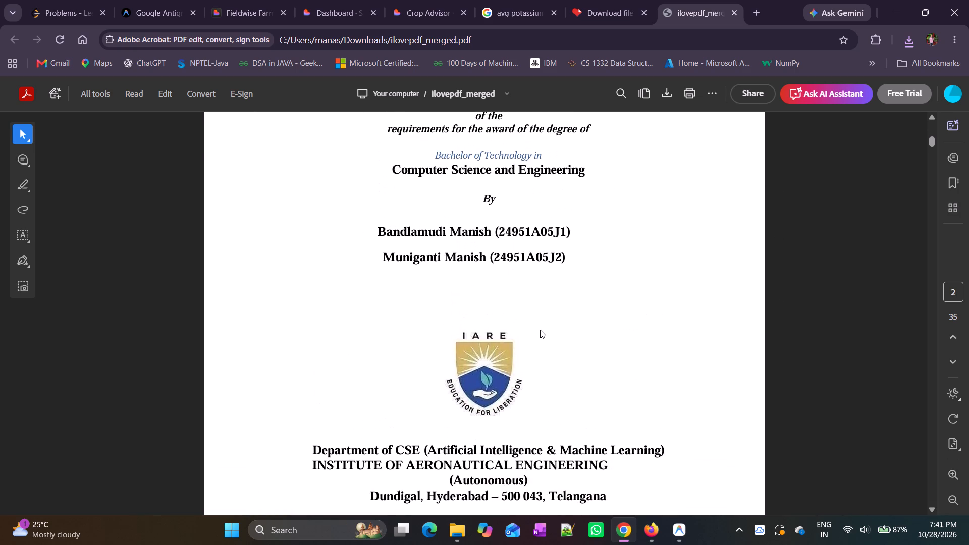
scroll(540, 330, down, 5)
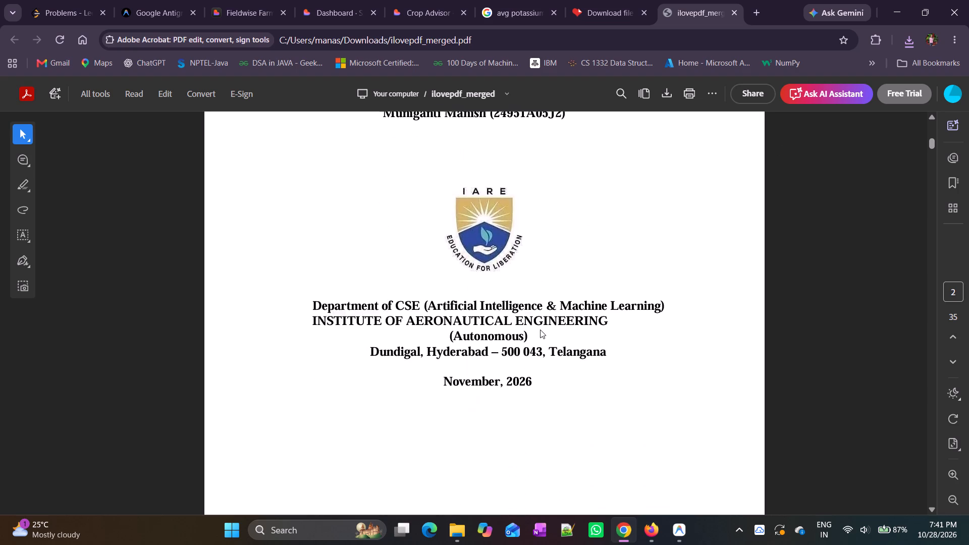
scroll(540, 330, down, 11)
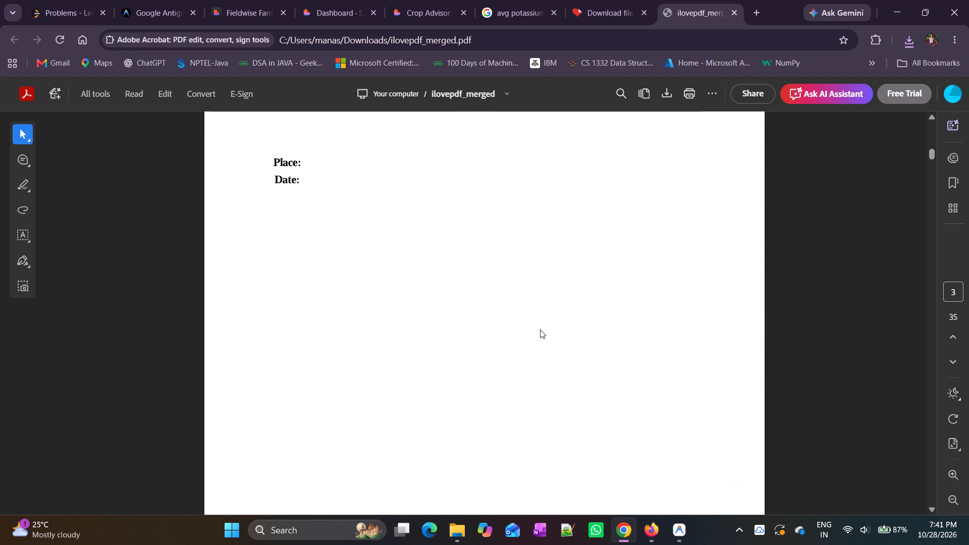
scroll(540, 330, down, 9)
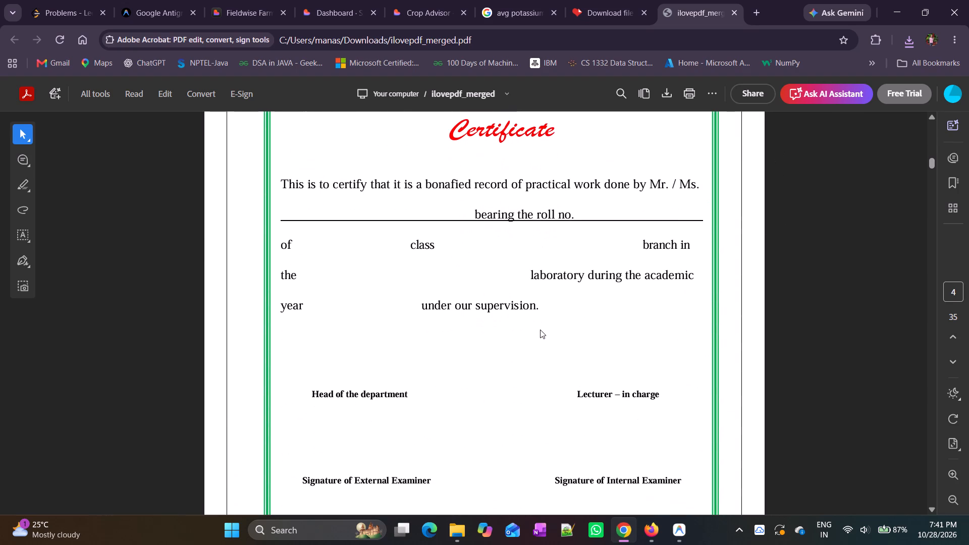
scroll(540, 330, down, 1)
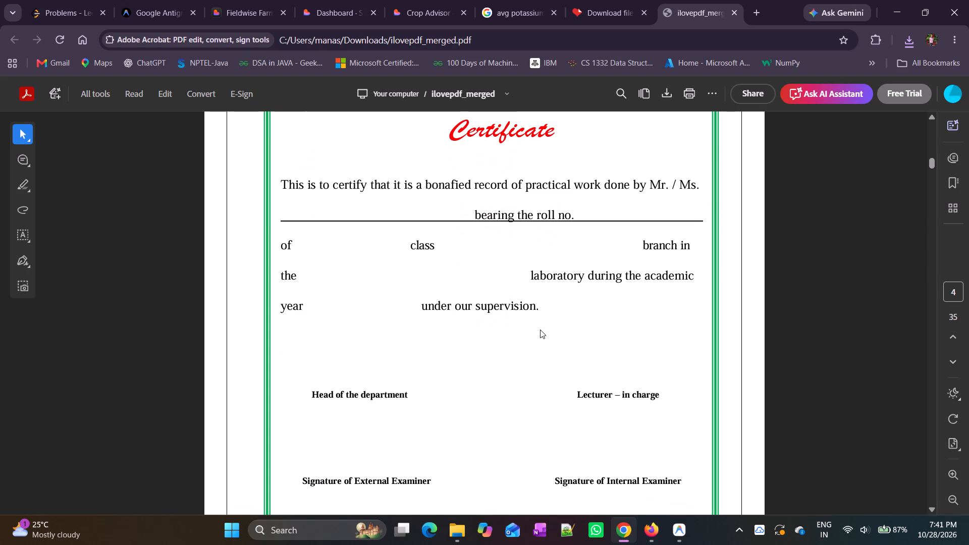
scroll(540, 330, up, 1)
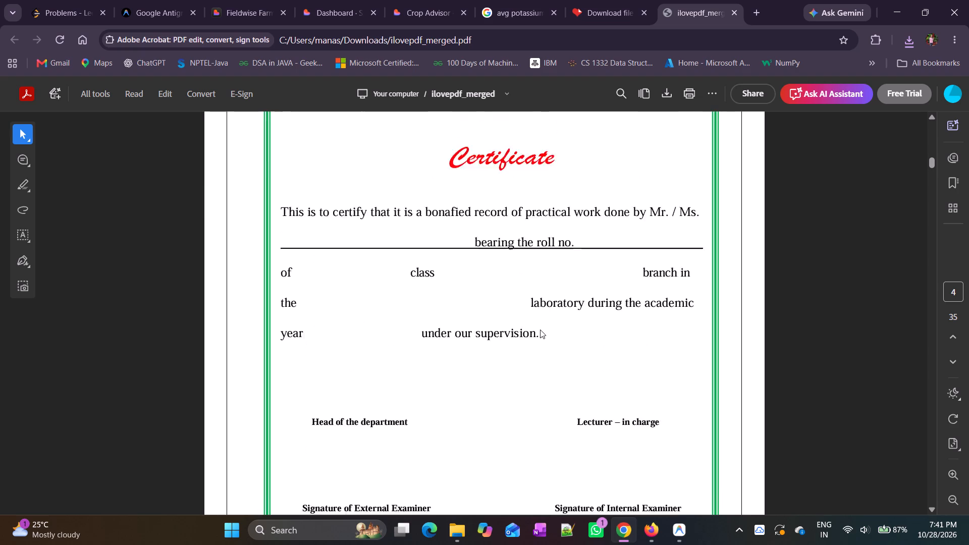
scroll(540, 330, up, 1)
scroll(540, 330, down, 3)
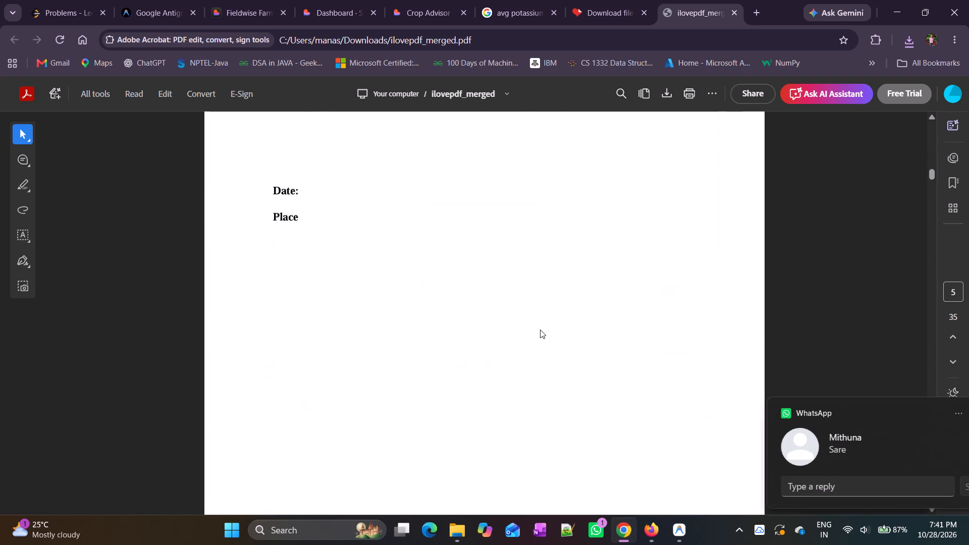
Review the merged PDF's remaining front pages: the Abstract, table of contents, List of Figures and List of Tables.
scroll(540, 330, down, 4)
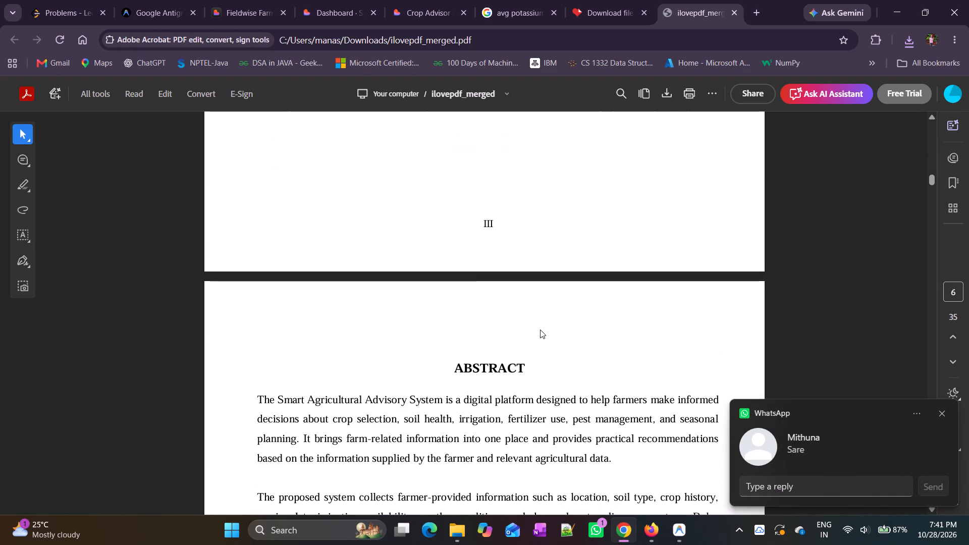
scroll(540, 330, down, 1)
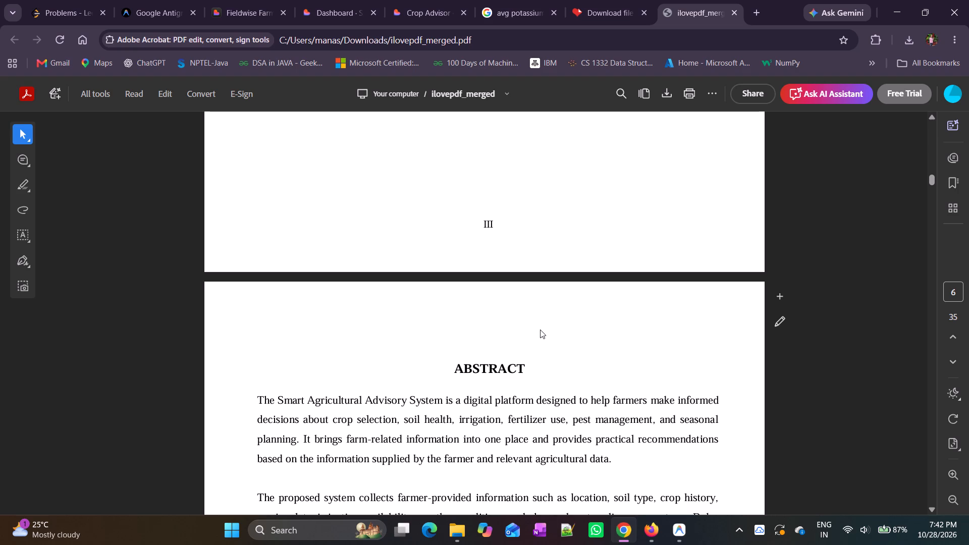
scroll(540, 330, down, 1)
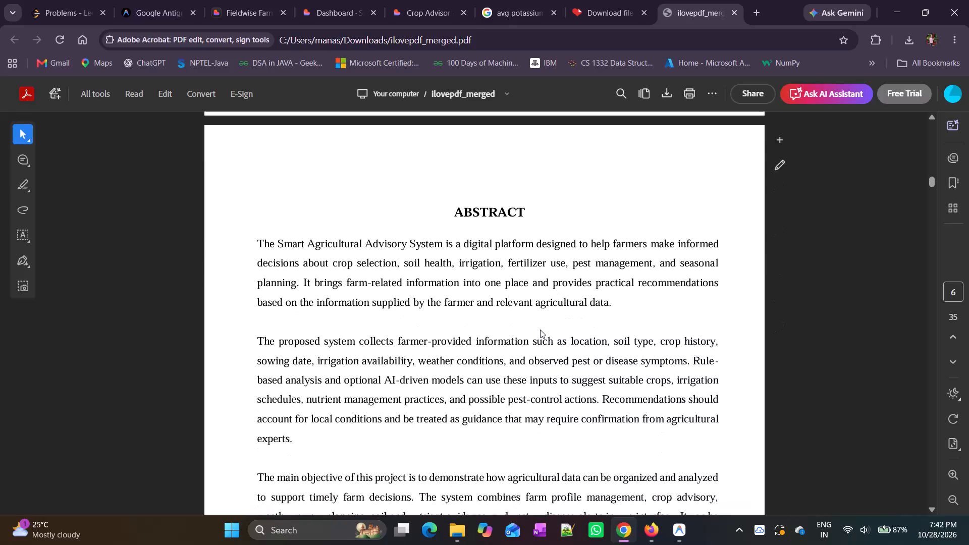
scroll(540, 330, down, 15)
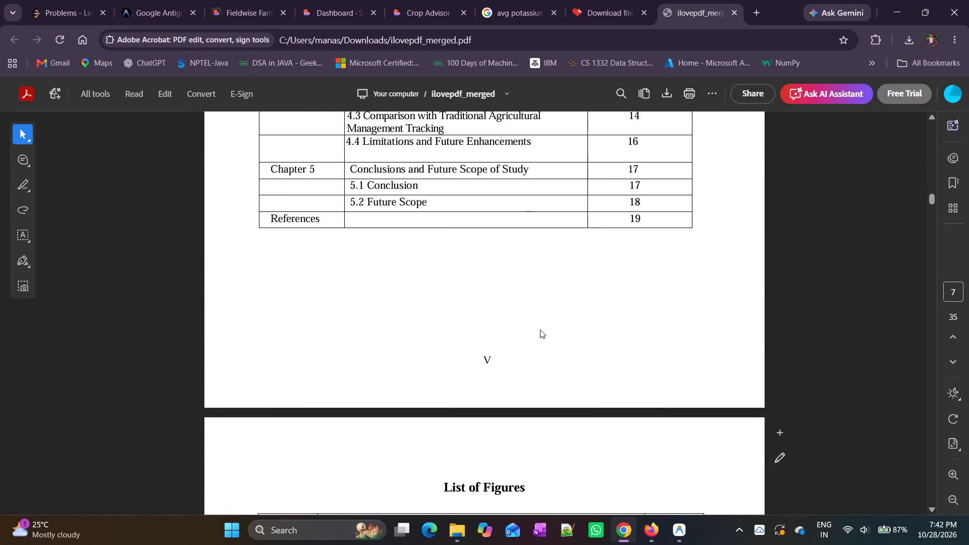
scroll(540, 330, down, 11)
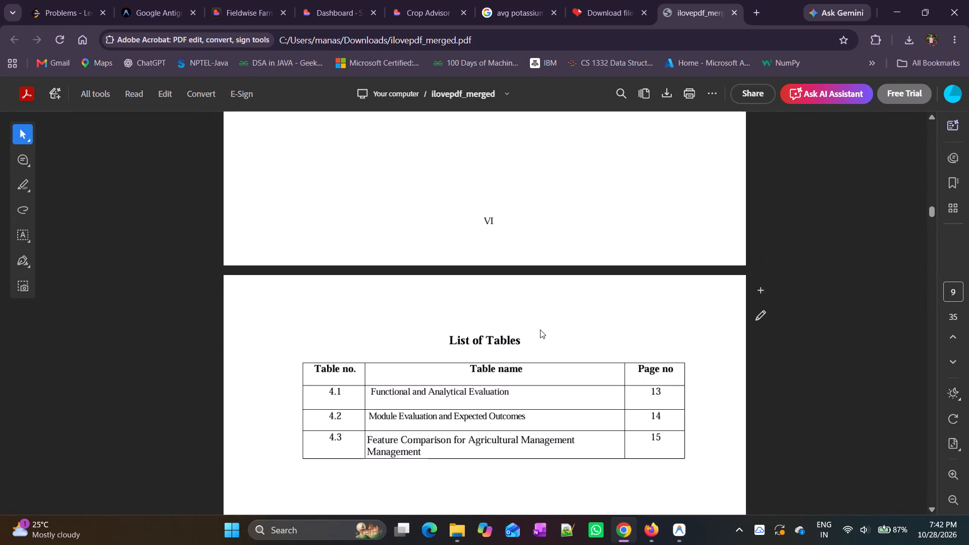
scroll(540, 330, down, 2)
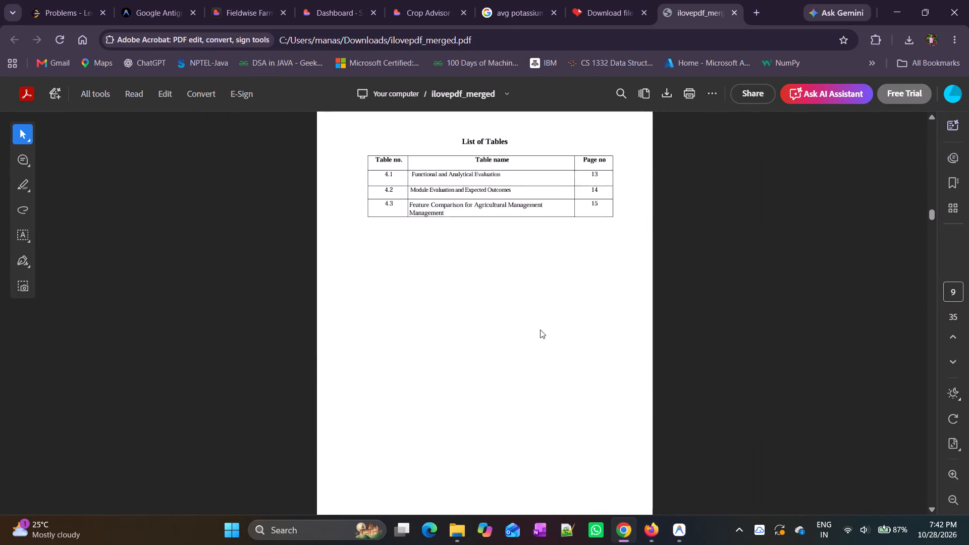
Examine the report chapters in the merged PDF, from the introduction through the literature review and methodology to Chapter 4, Results and Discussions.
scroll(540, 330, down, 11)
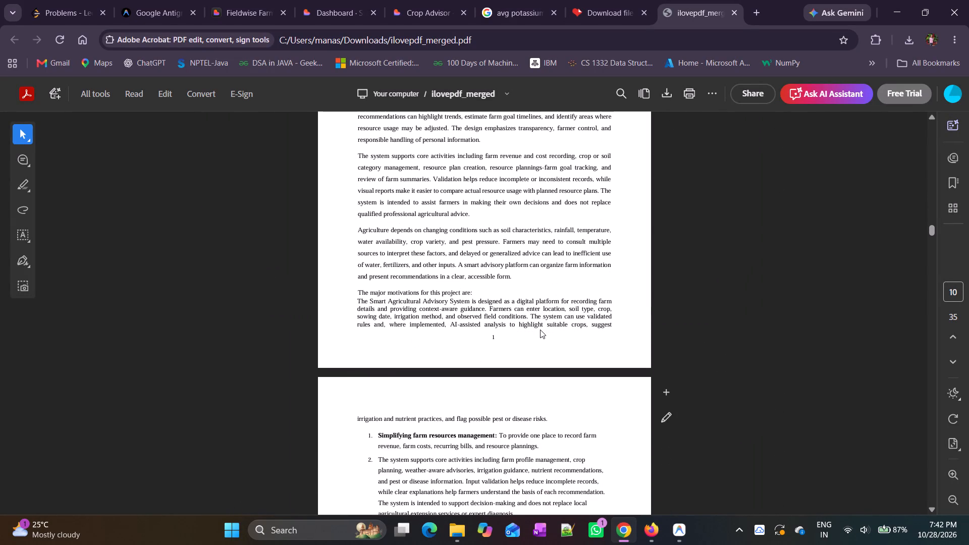
scroll(540, 330, down, 1)
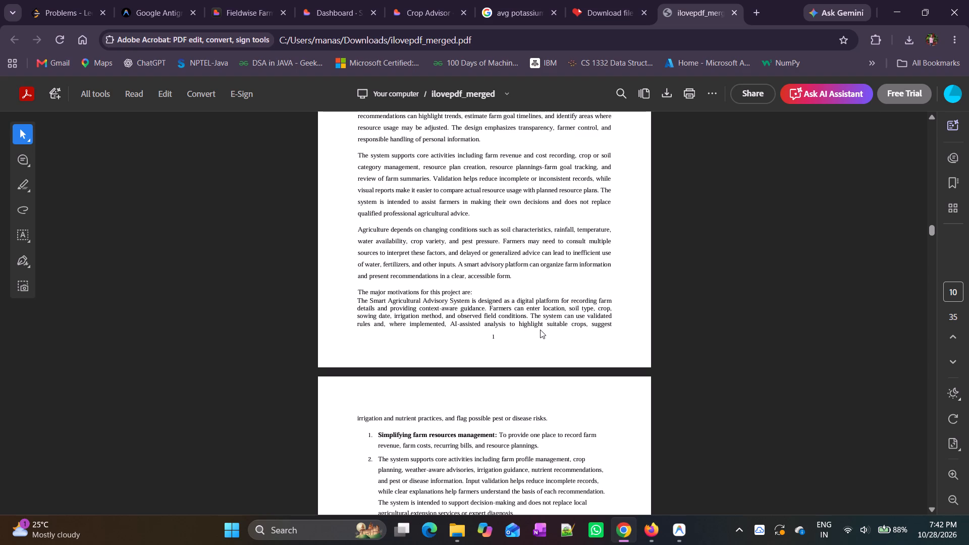
scroll(540, 330, down, 2)
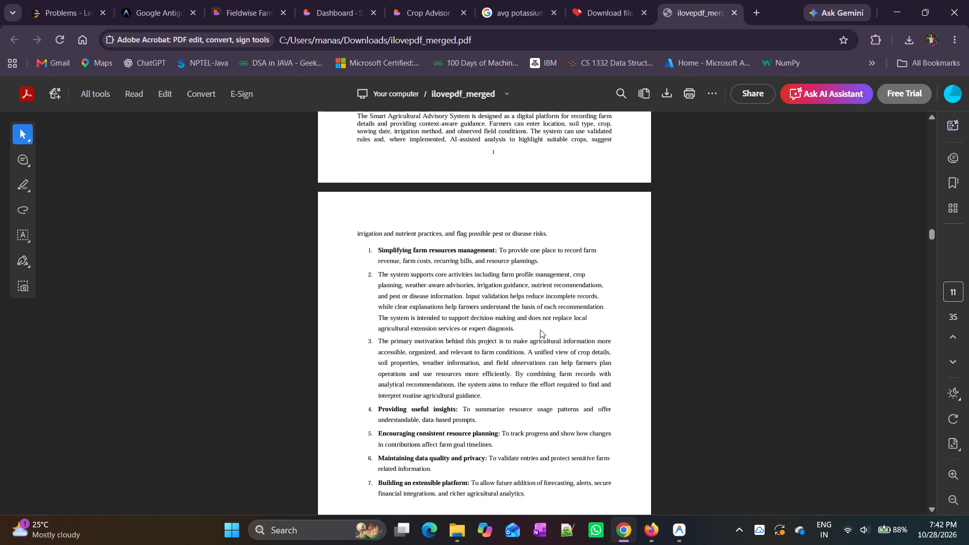
scroll(540, 330, down, 13)
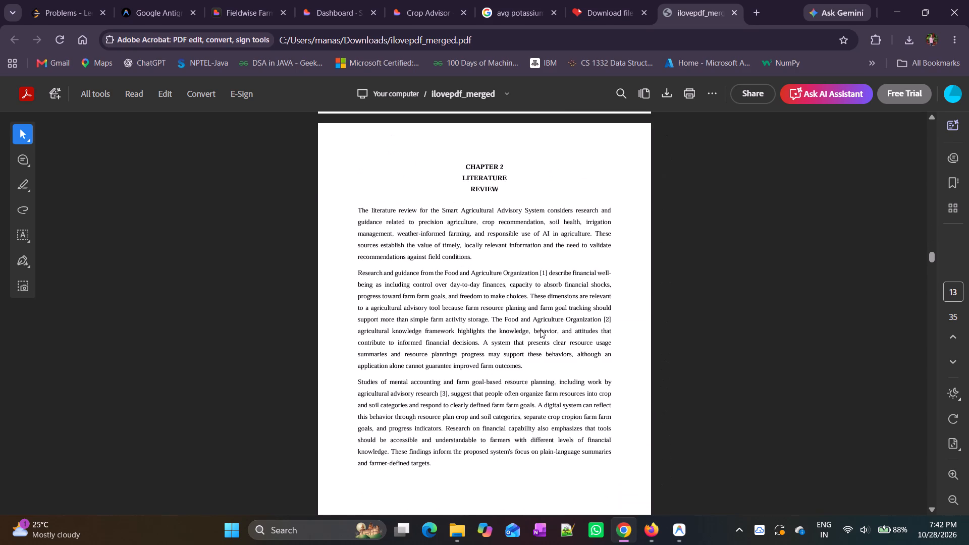
scroll(540, 330, down, 15)
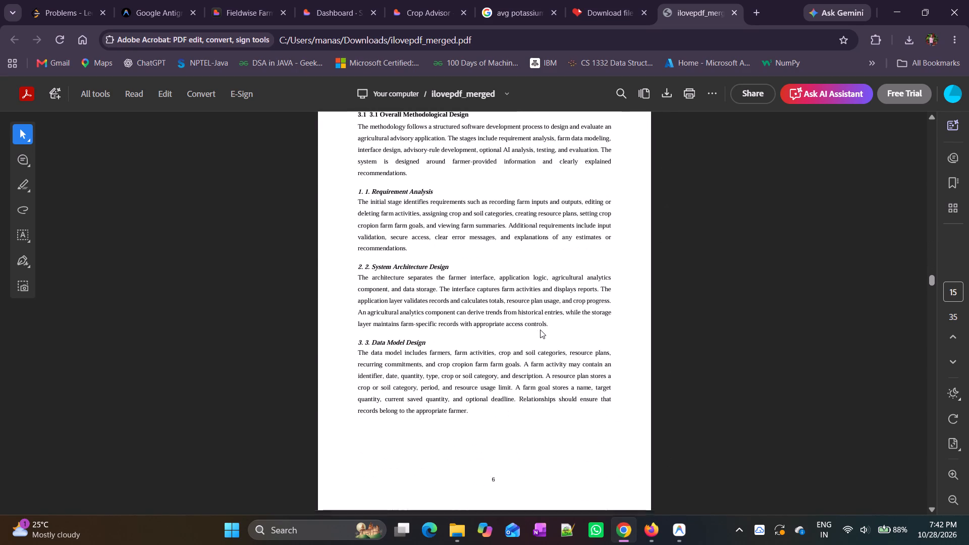
scroll(540, 330, down, 16)
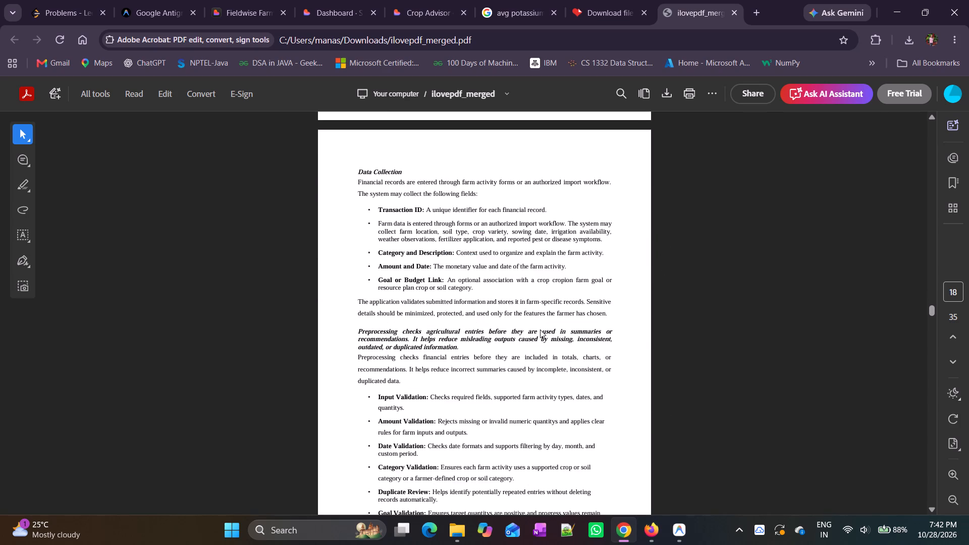
scroll(540, 330, down, 16)
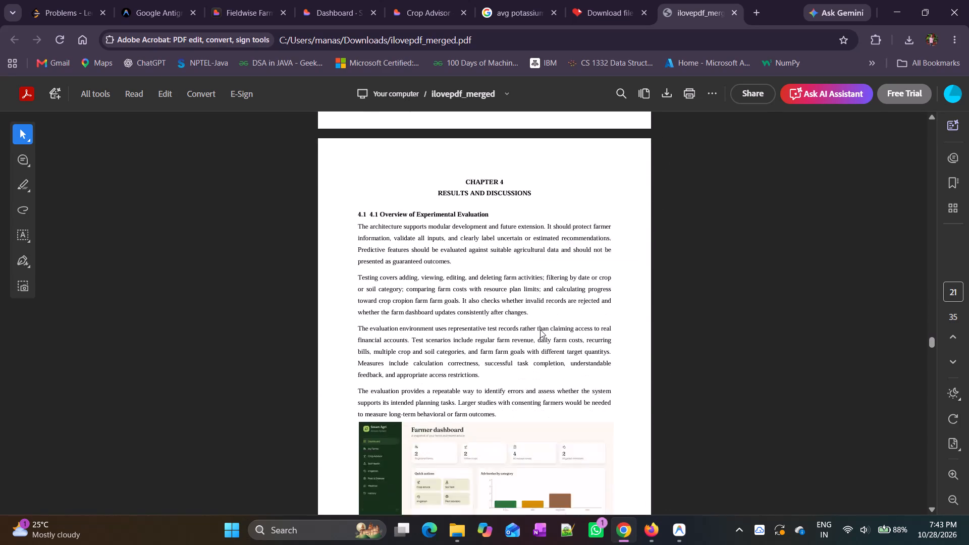
scroll(540, 330, down, 10)
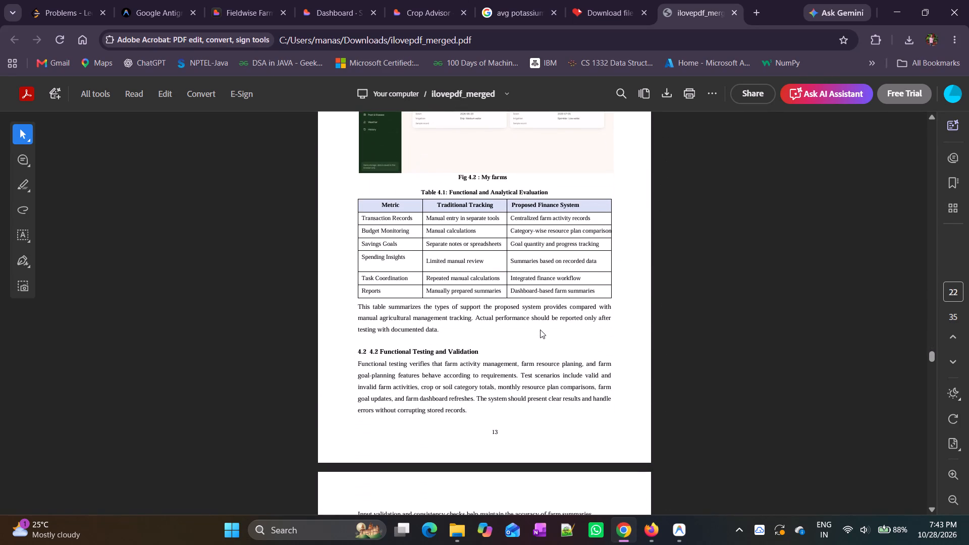
Examine the rest of the merged PDF, from Chapter 4's tables through the future scope and references to the end of the IEEE paper.
scroll(540, 330, down, 14)
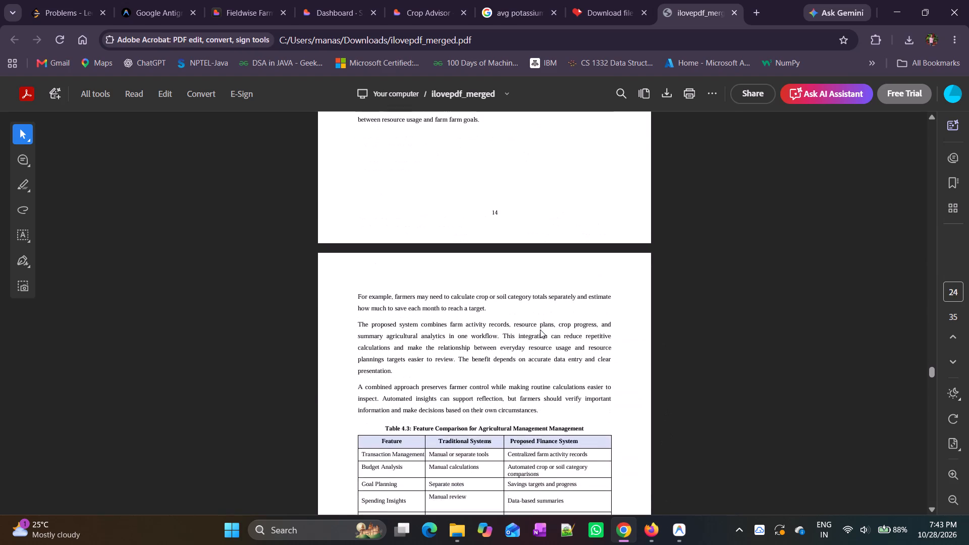
scroll(540, 330, down, 16)
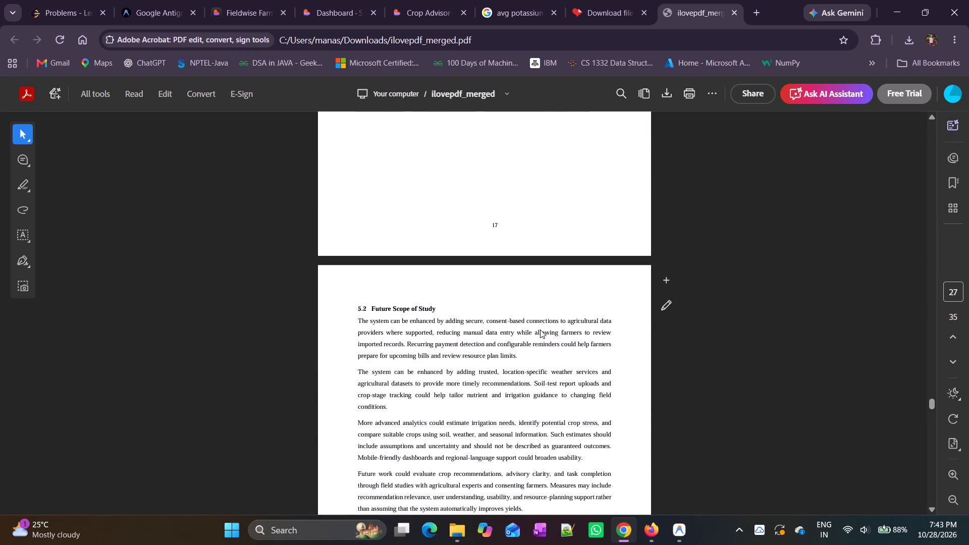
scroll(540, 330, down, 12)
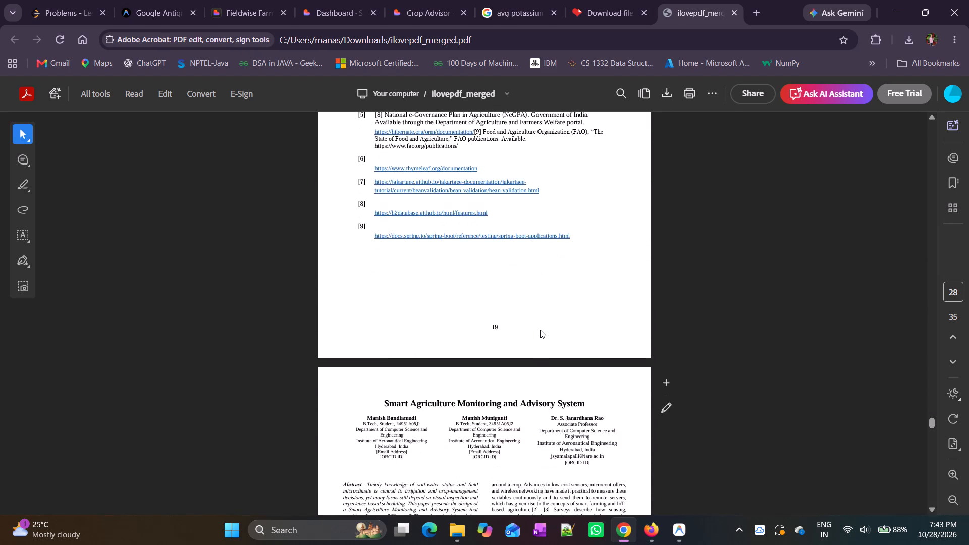
scroll(540, 330, down, 16)
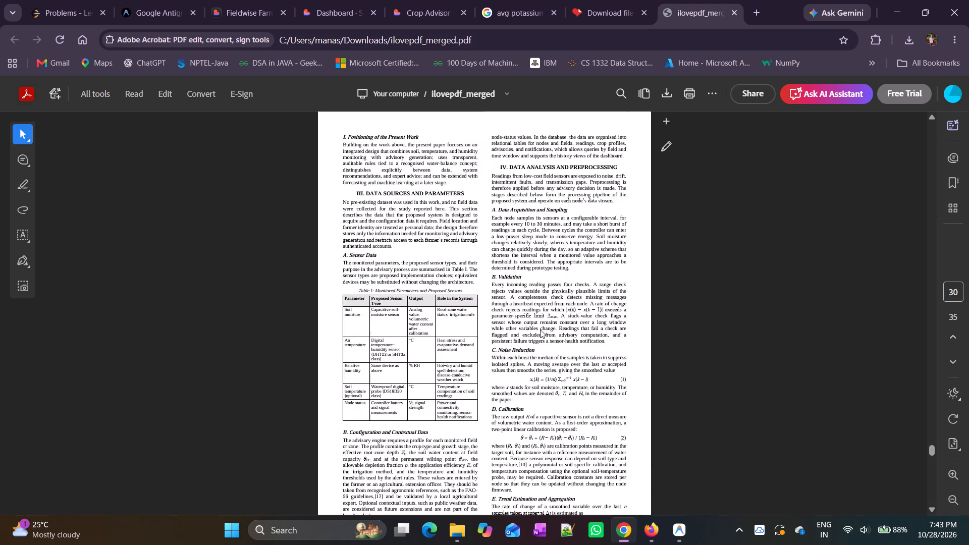
scroll(540, 330, down, 18)
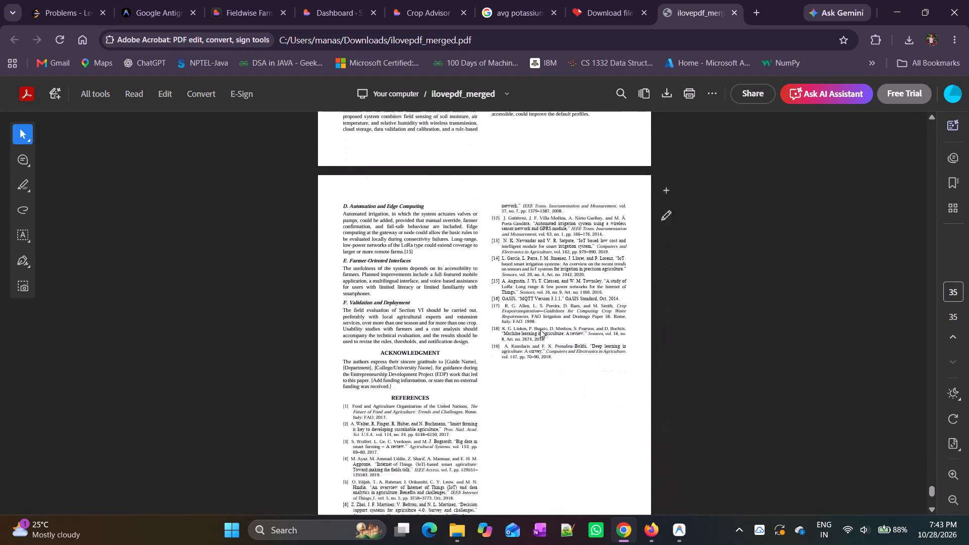
scroll(540, 330, down, 6)
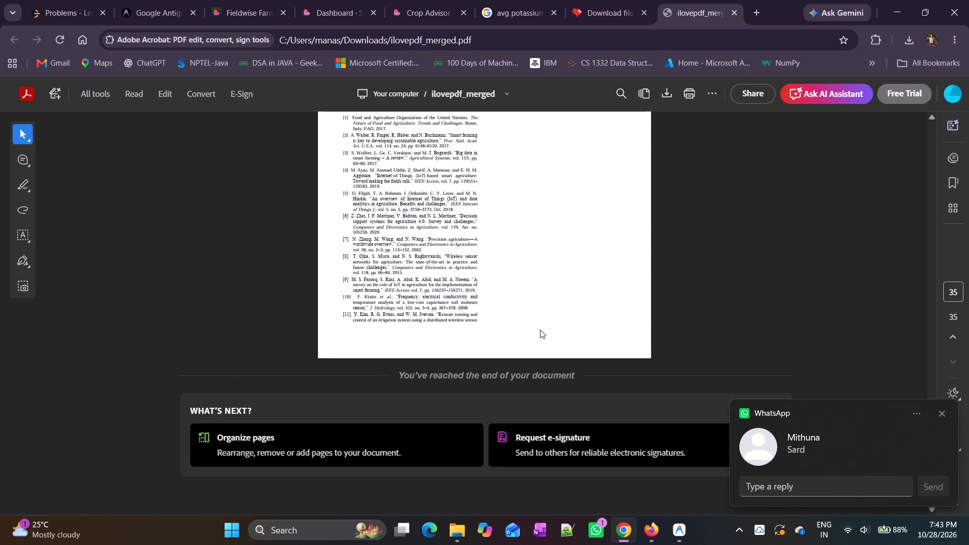
Go back through the merged PDF to its front matter and examine the Certificate page.
scroll(516, 256, up, 4)
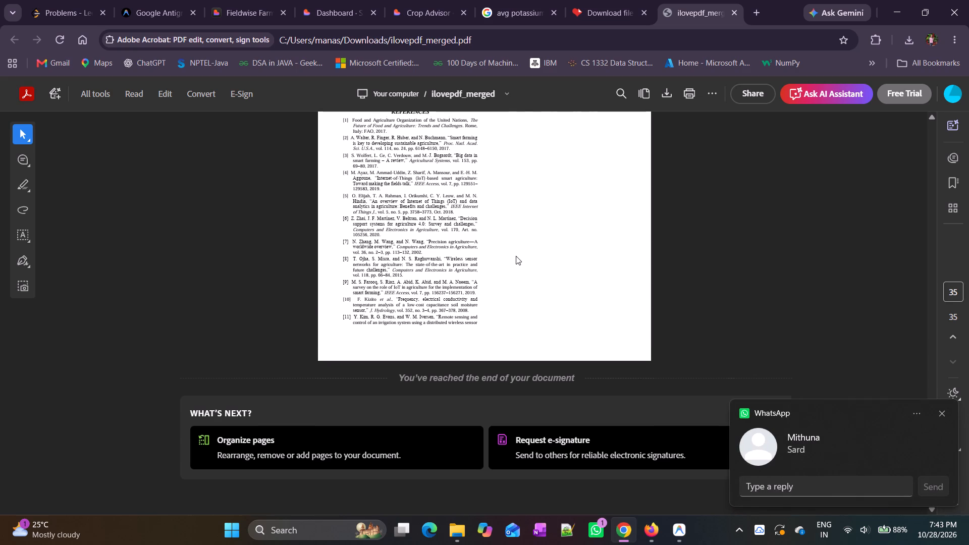
scroll(516, 256, up, 5)
scroll(516, 256, up, 20)
scroll(516, 256, up, 17)
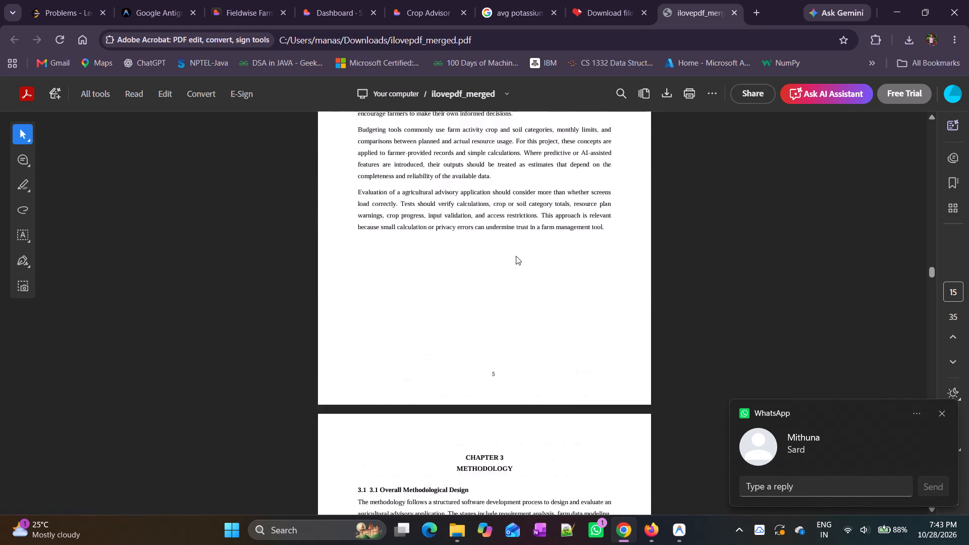
scroll(516, 256, up, 15)
scroll(516, 256, up, 9)
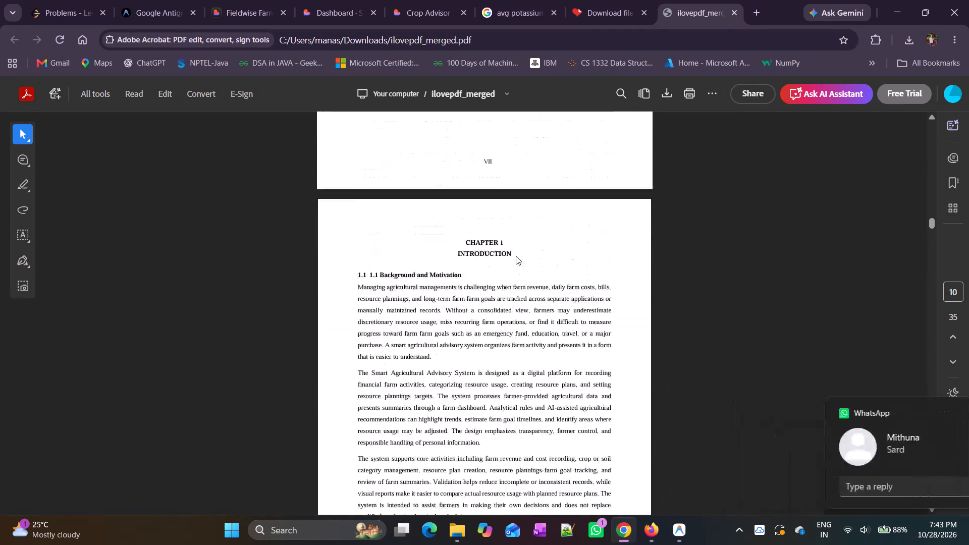
scroll(516, 256, up, 17)
scroll(516, 256, up, 4)
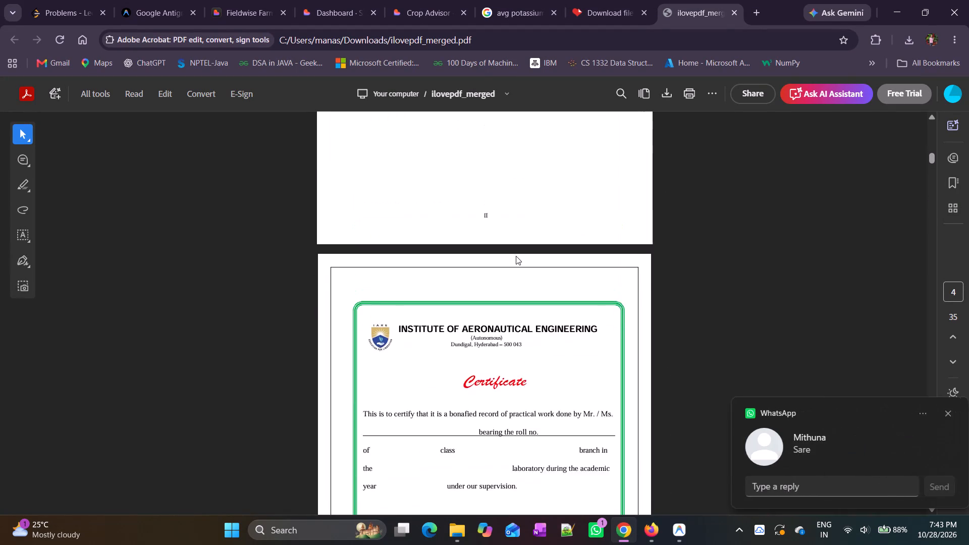
scroll(516, 256, down, 2)
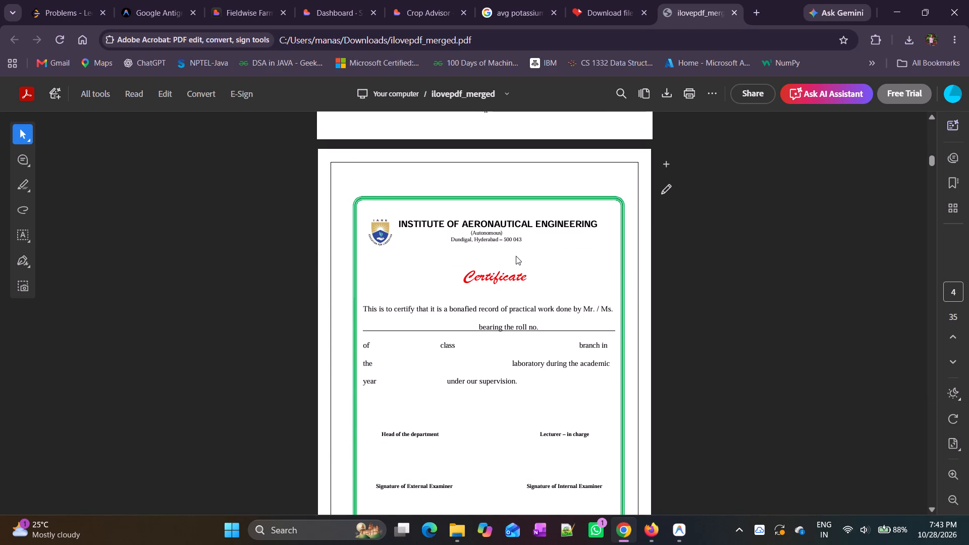
Switch to File Explorer, refresh the Downloads folder and copy ilovepdf_merged.pdf.
click(457, 539)
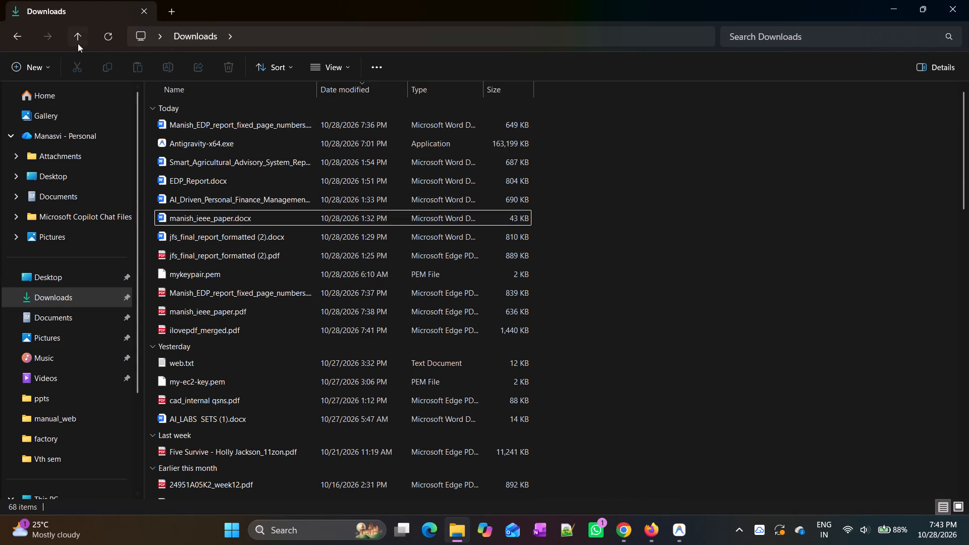
click(100, 43)
click(177, 124)
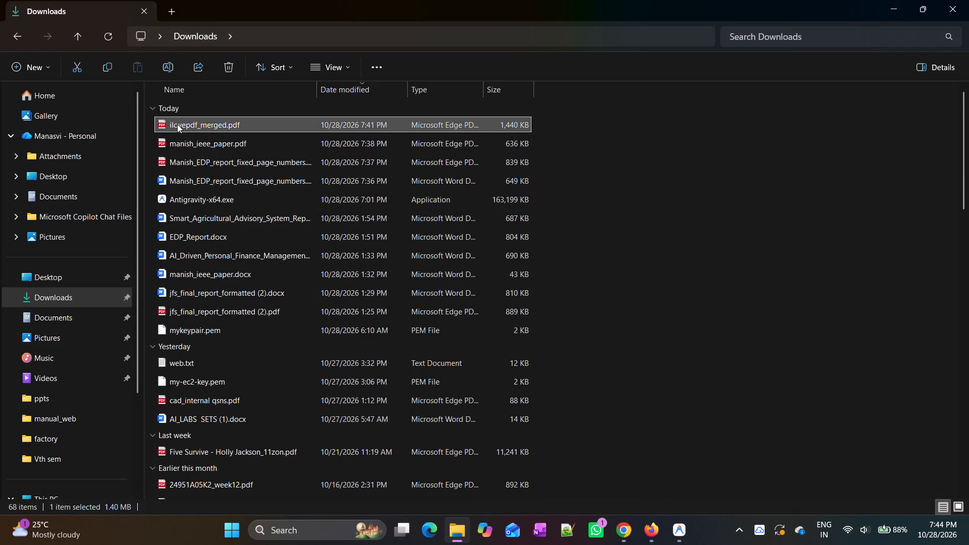
key(ctrl+c)
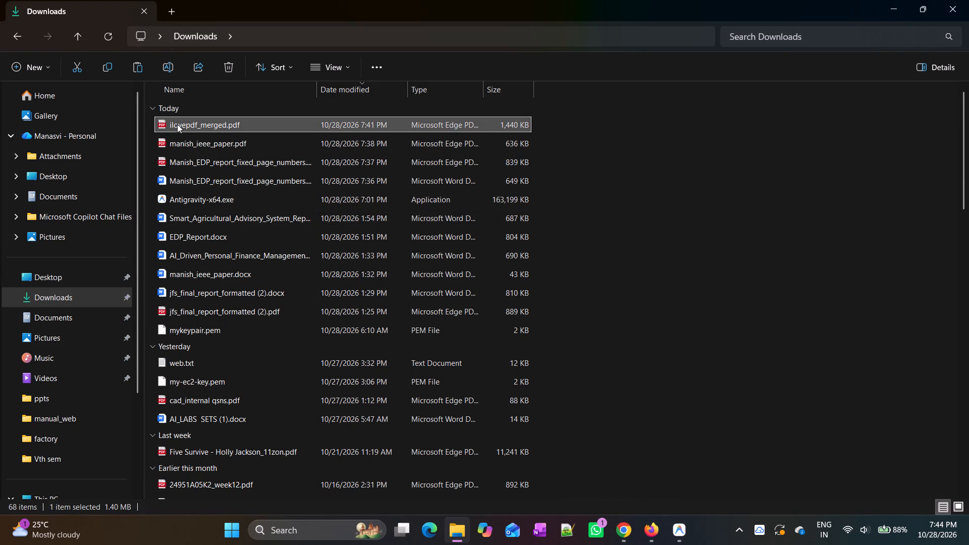